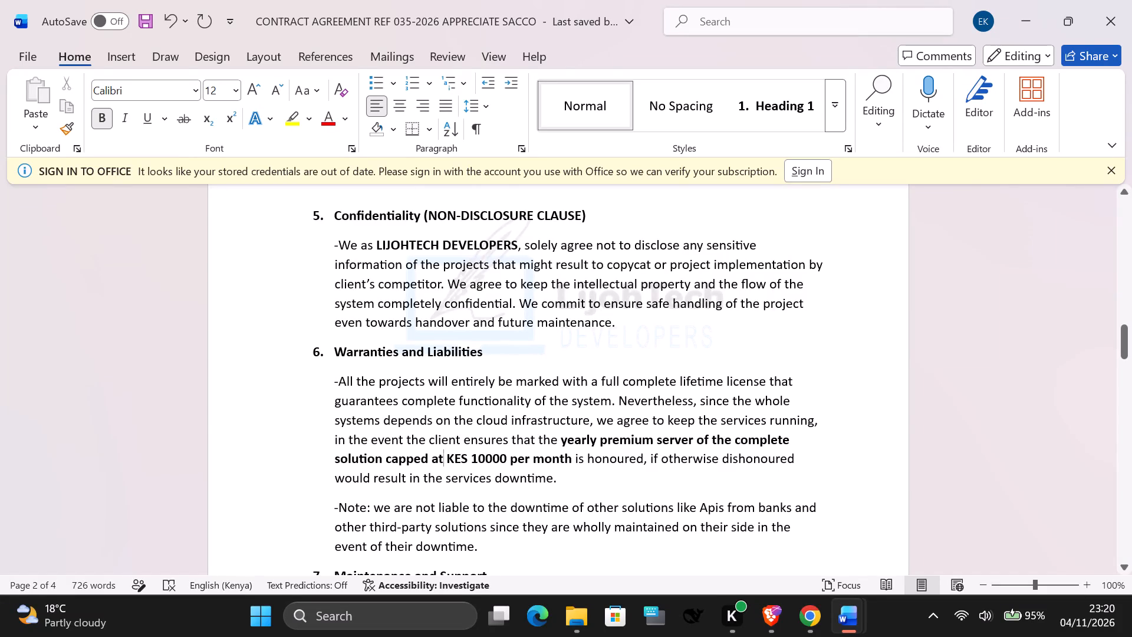
Read through the yearly premium server payment wording in the first paragraph of the Warranties and Liabilities clause.
double_click(481, 458)
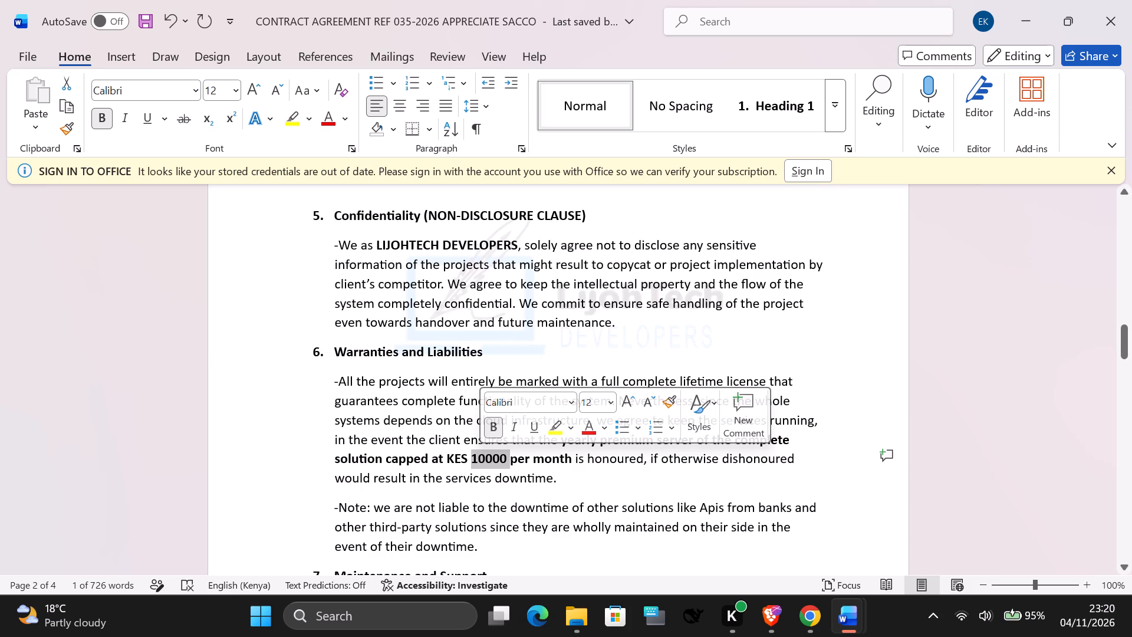
triple_click(516, 465)
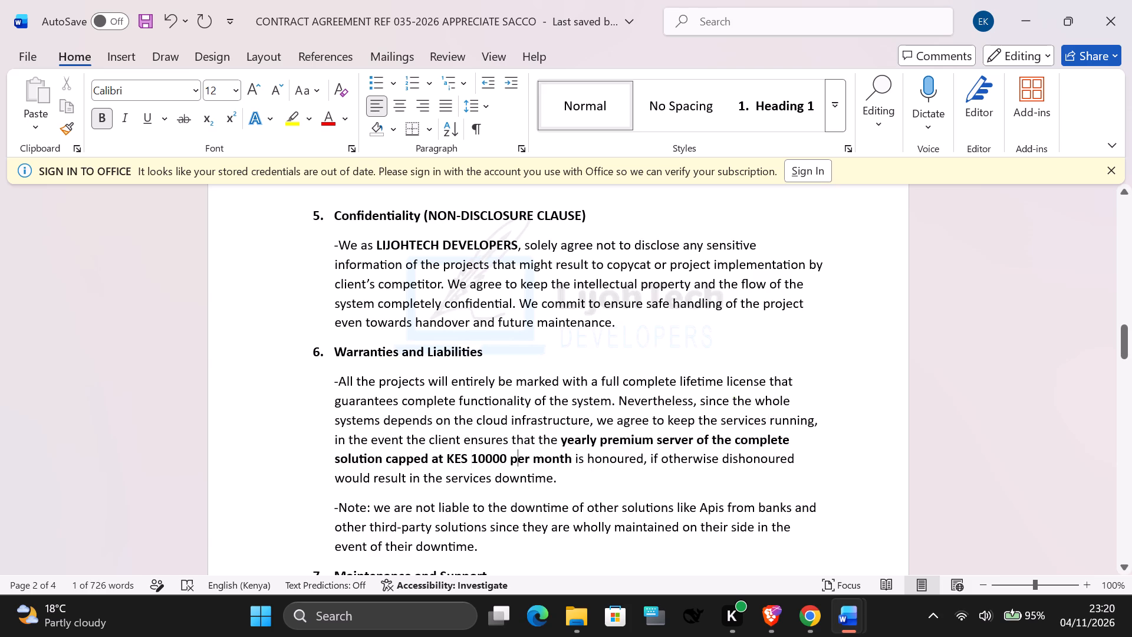
left_click(516, 465)
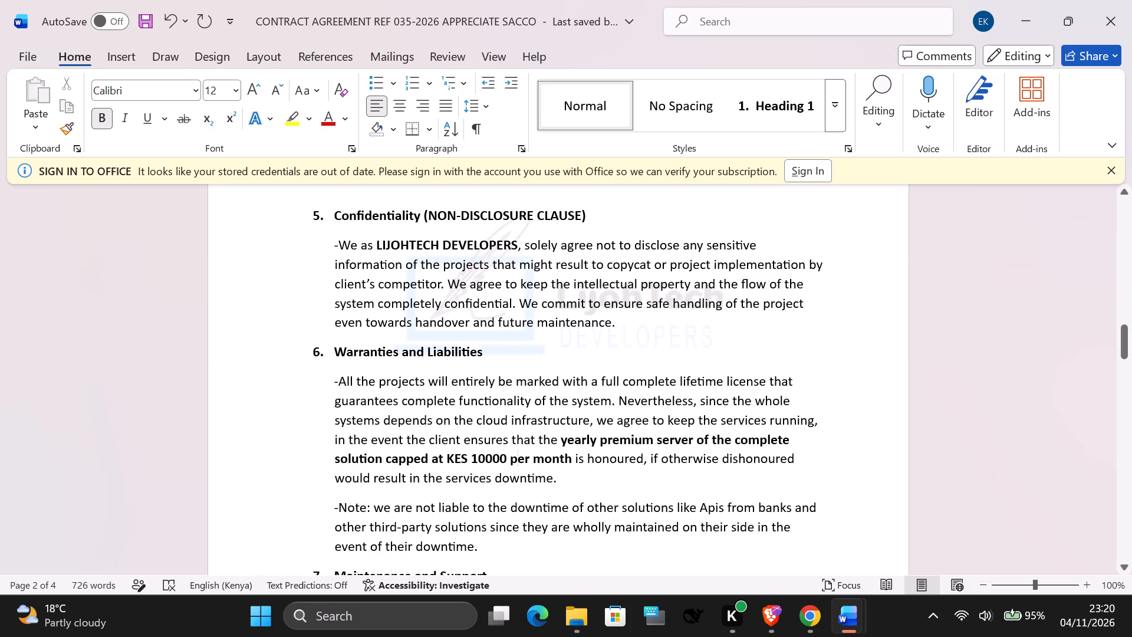
left_click(516, 458)
left_click(516, 458)
double_click(539, 457)
left_click(601, 472)
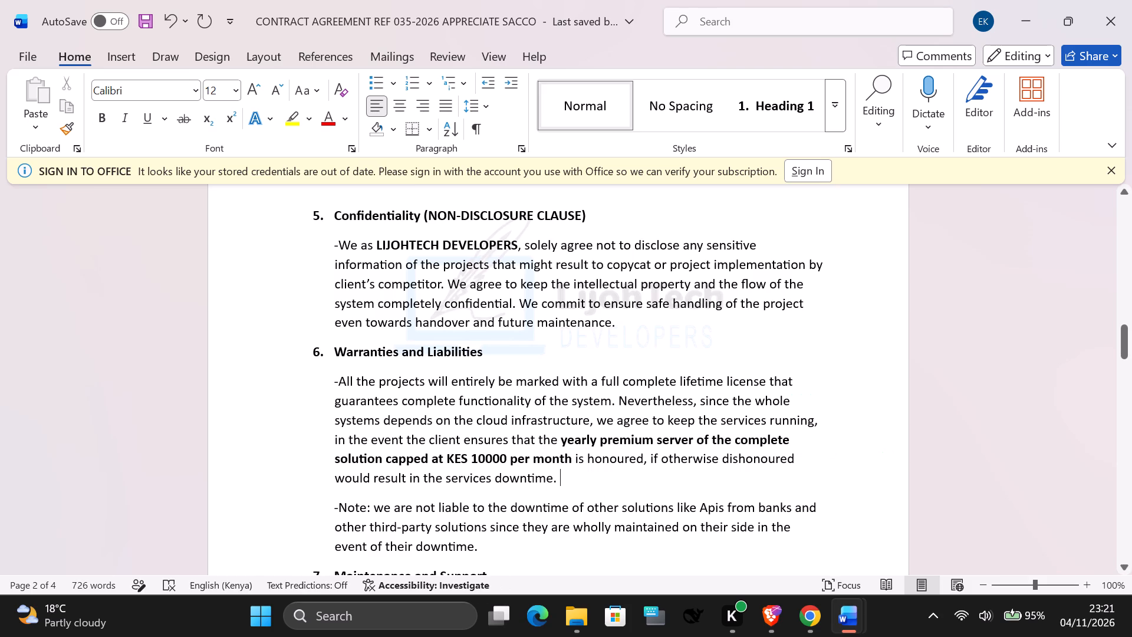
left_click(600, 463)
triple_click(599, 462)
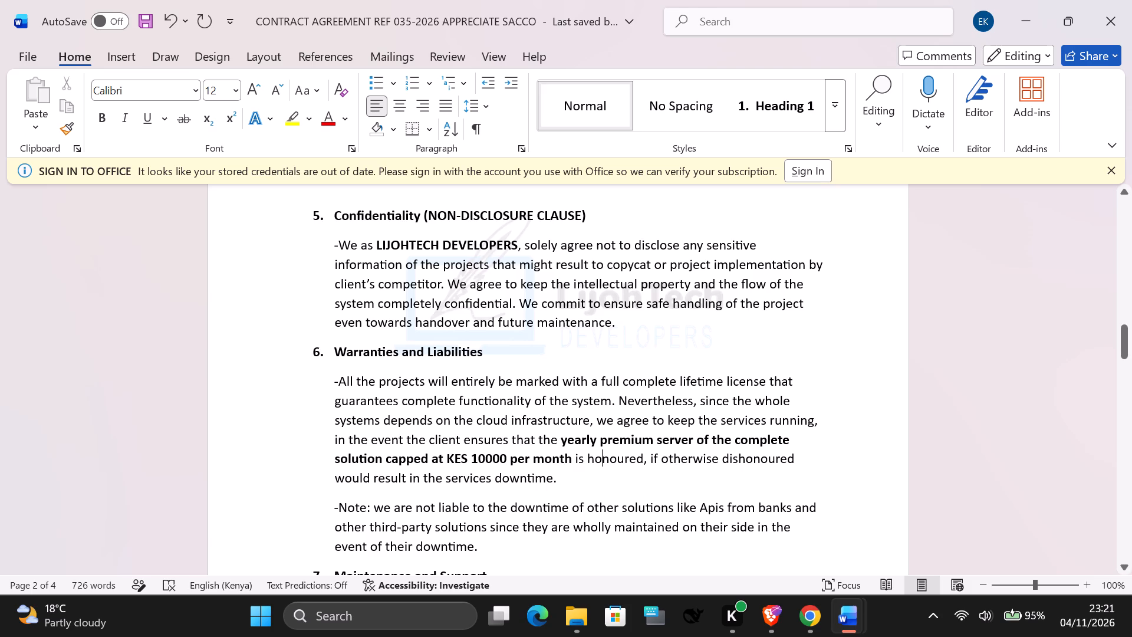
double_click(599, 462)
left_click(599, 462)
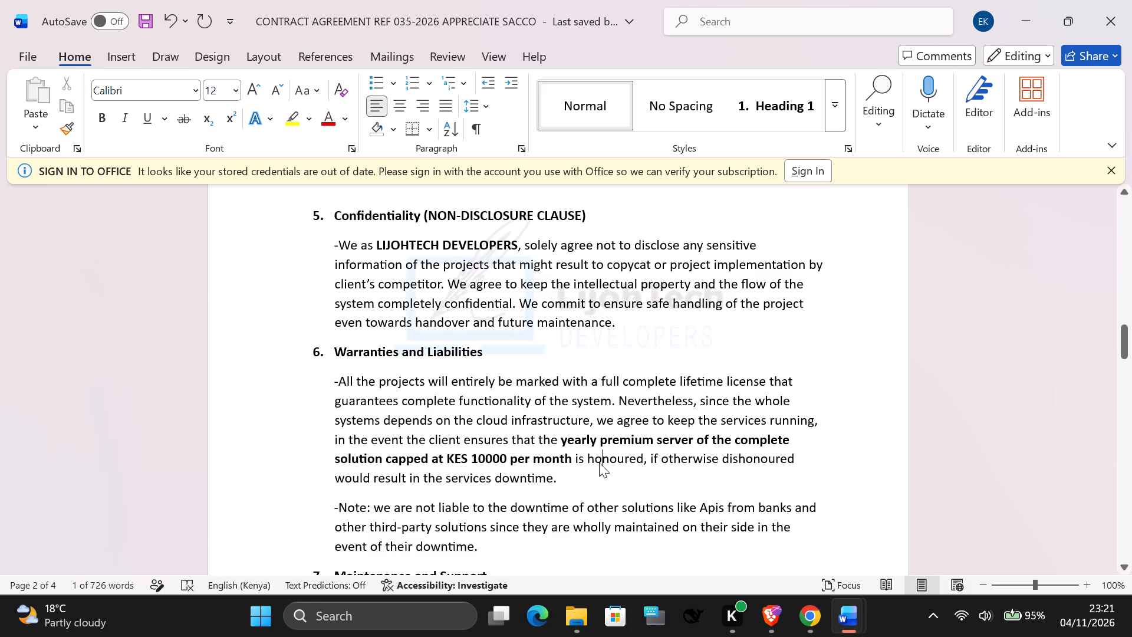
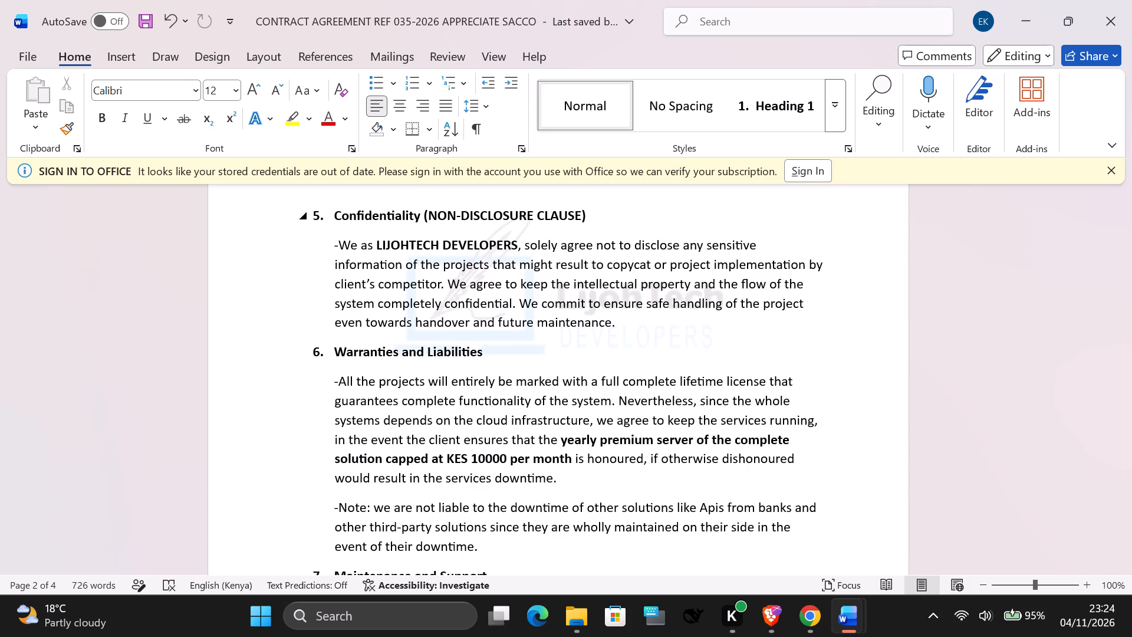
Read through the clauses from Change Requests to Maintenance and Support, including the server payment wording under Warranties and Liabilities.
scroll(623, 119, "down", 2)
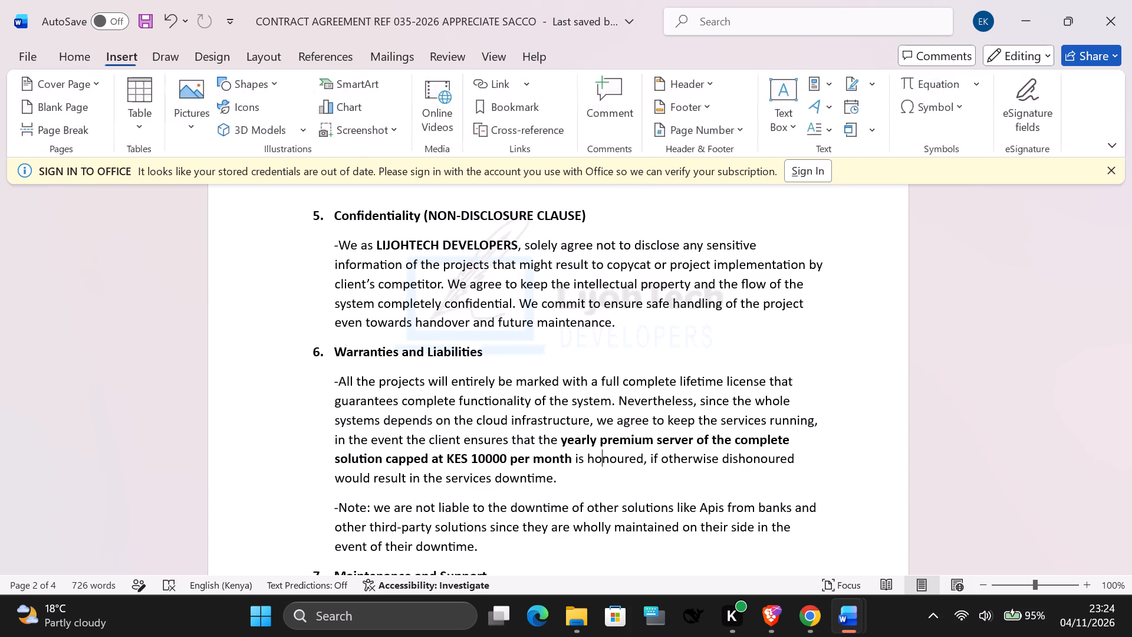
scroll(634, 222, "down", 7)
scroll(644, 320, "up", 10)
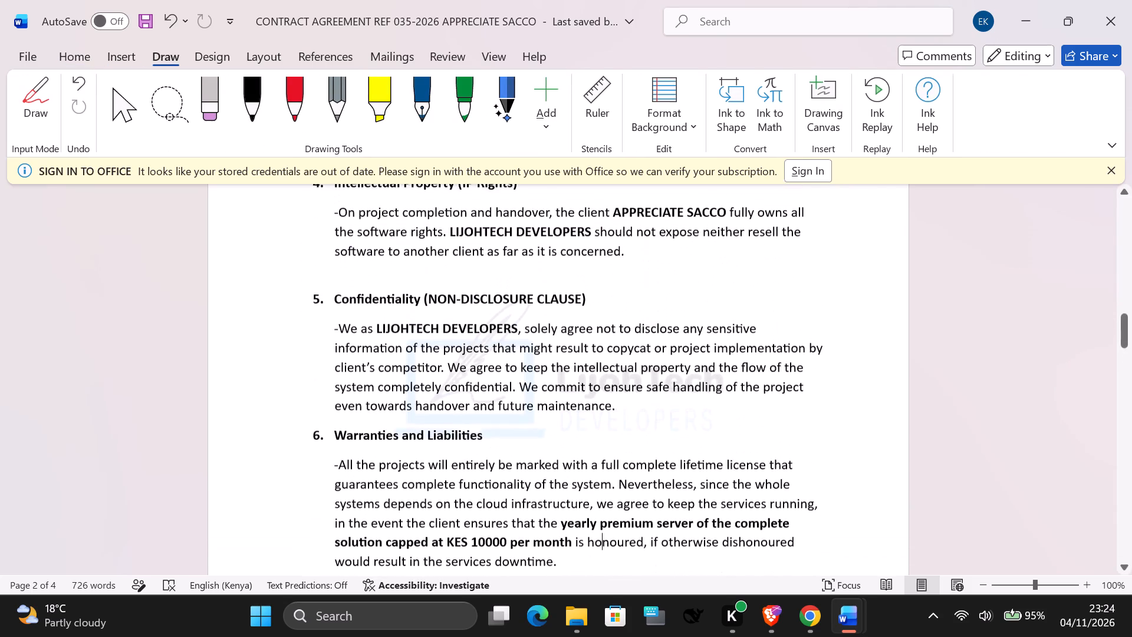
scroll(640, 319, "up", 3)
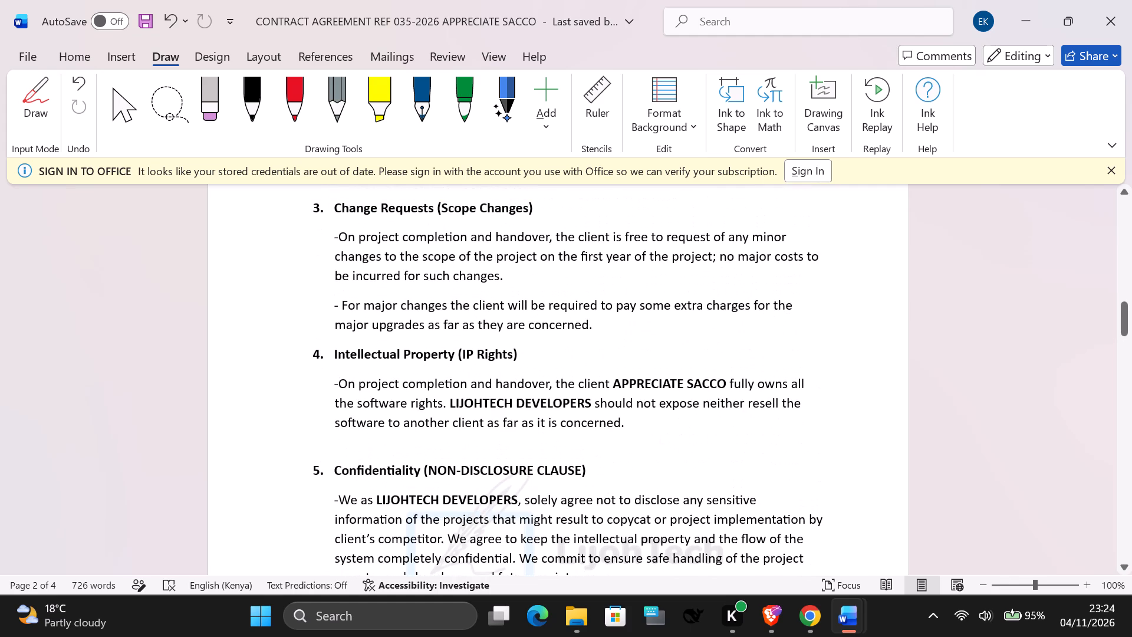
left_click(641, 321)
scroll(640, 322, "down", 1)
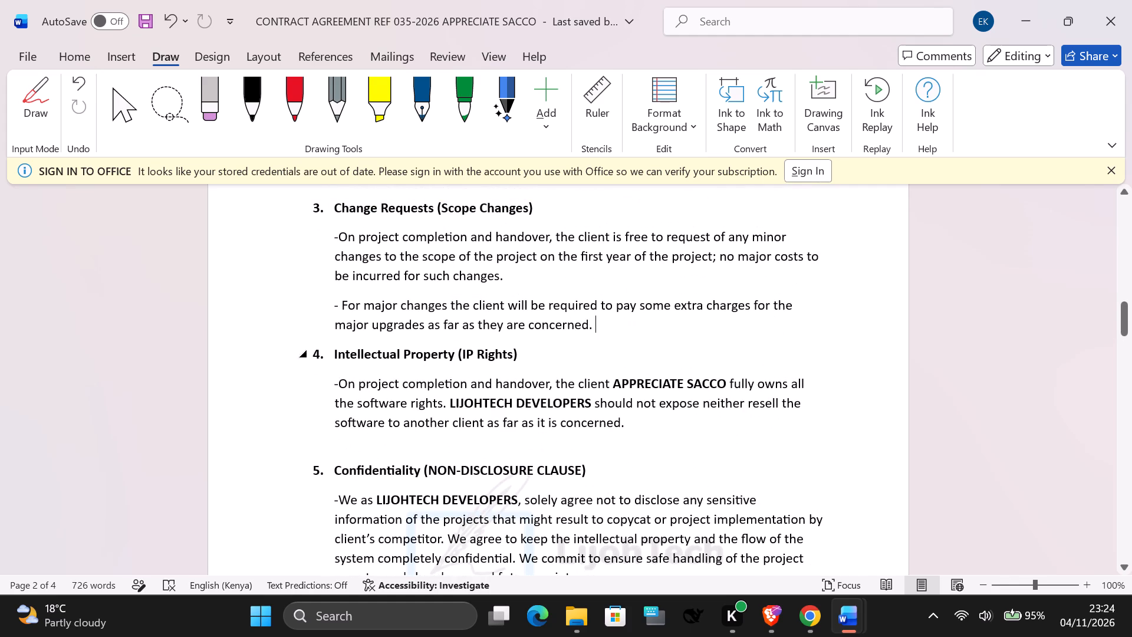
scroll(640, 322, "down", 1)
left_click(640, 322)
scroll(640, 322, "down", 2)
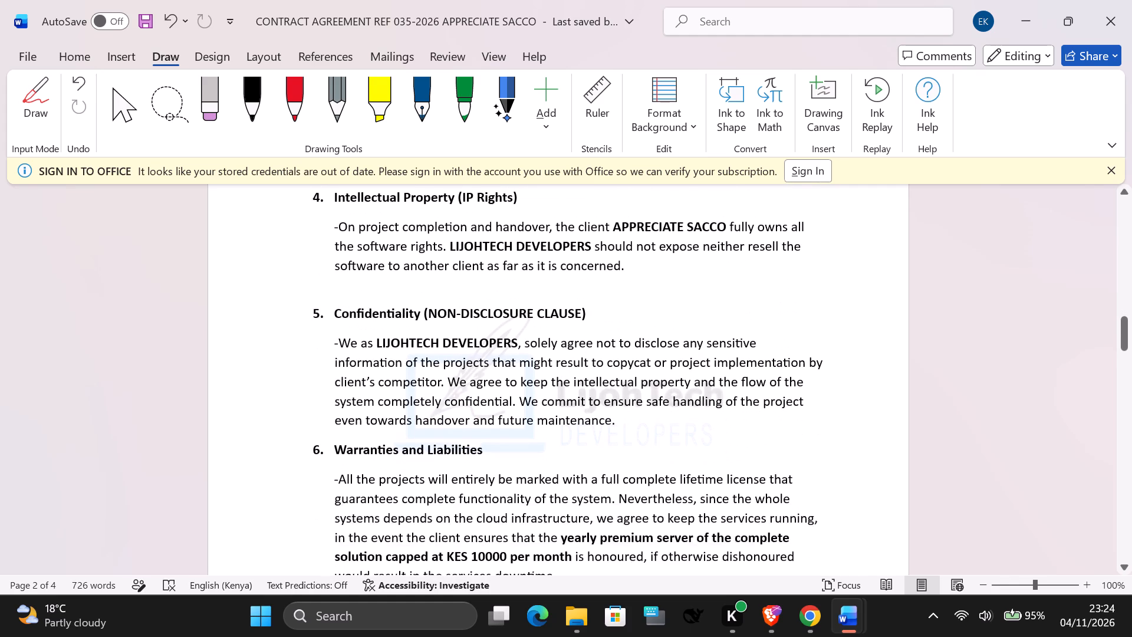
scroll(639, 322, "down", 3)
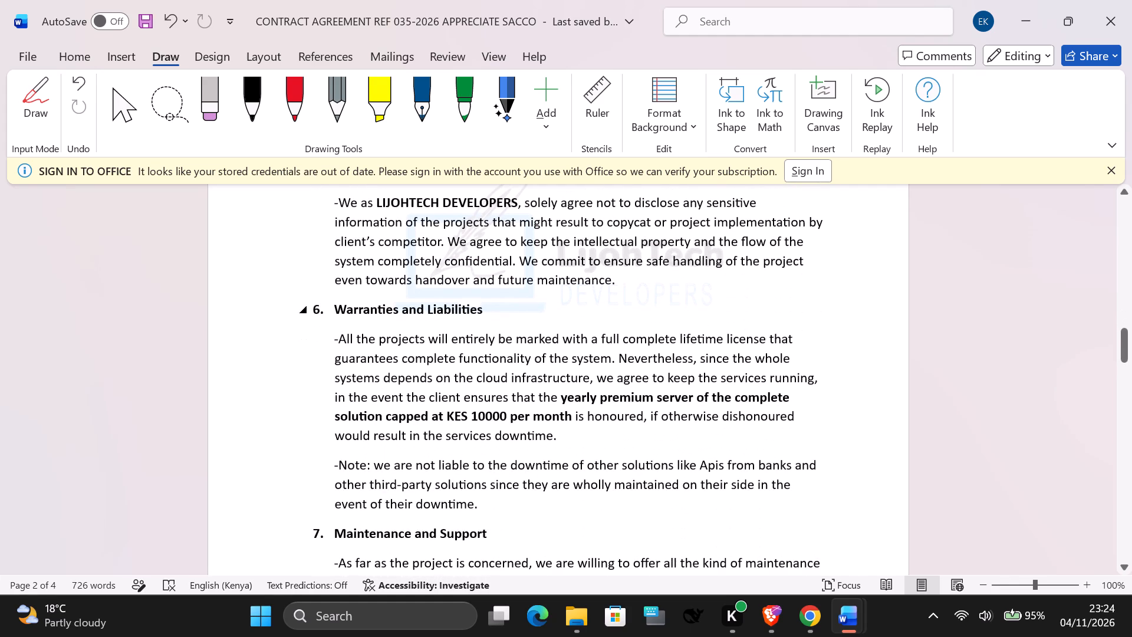
scroll(638, 322, "down", 3)
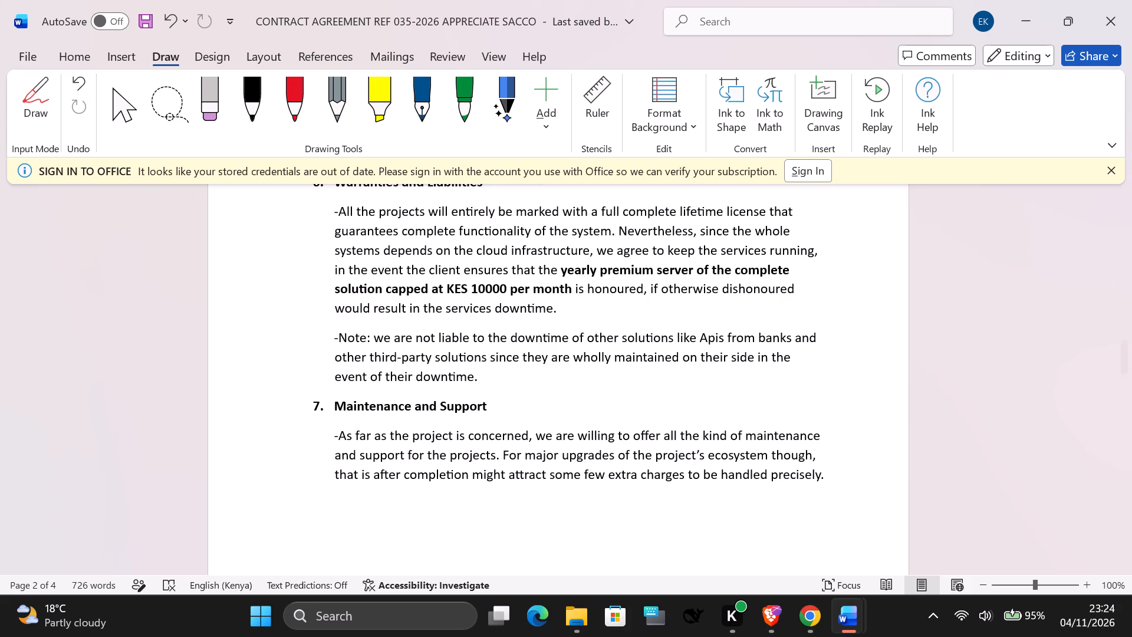
Dismiss the Office sign-in notice above the document.
left_click(1113, 172)
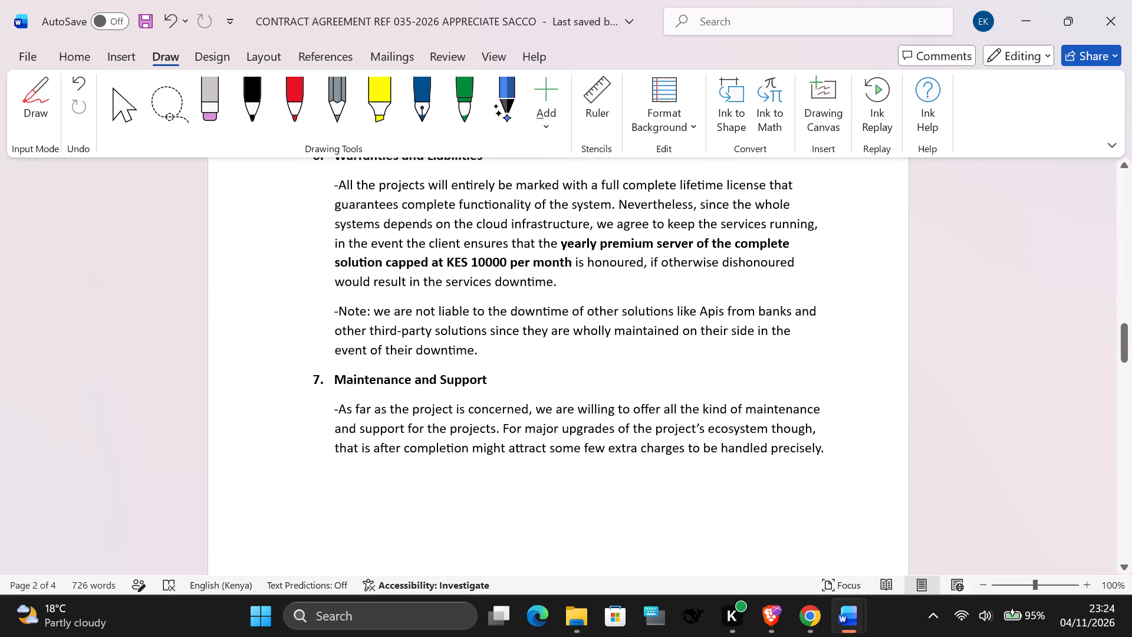
Look back through the preceding clauses up to the letterhead and contract title on the first page.
scroll(741, 388, "up", 3)
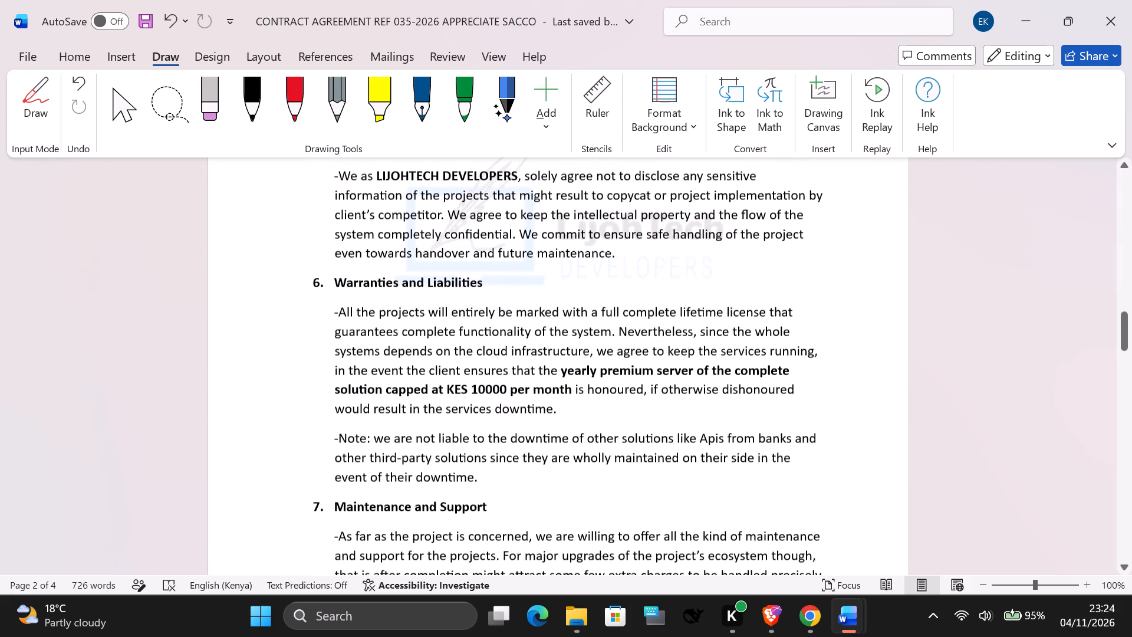
scroll(741, 383, "up", 3)
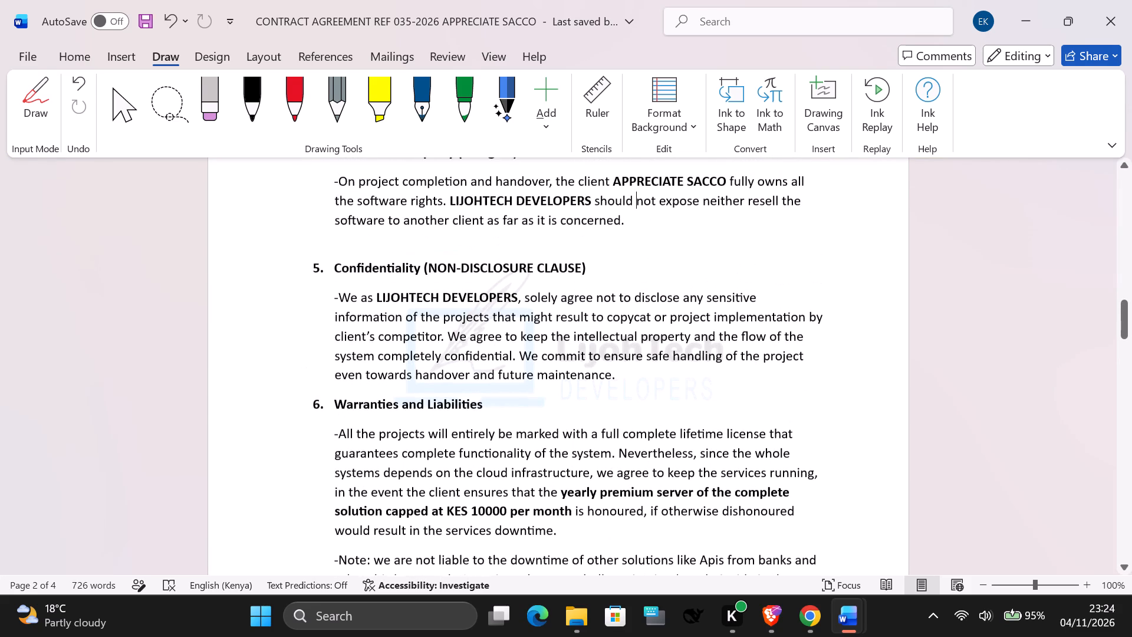
scroll(741, 383, "up", 2)
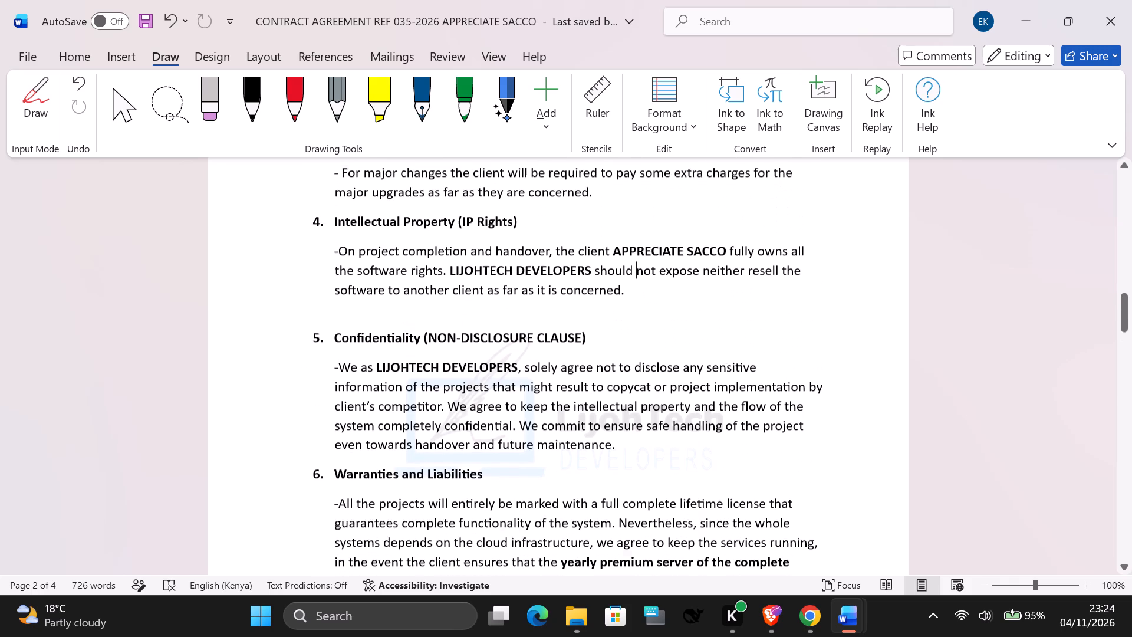
scroll(741, 383, "up", 3)
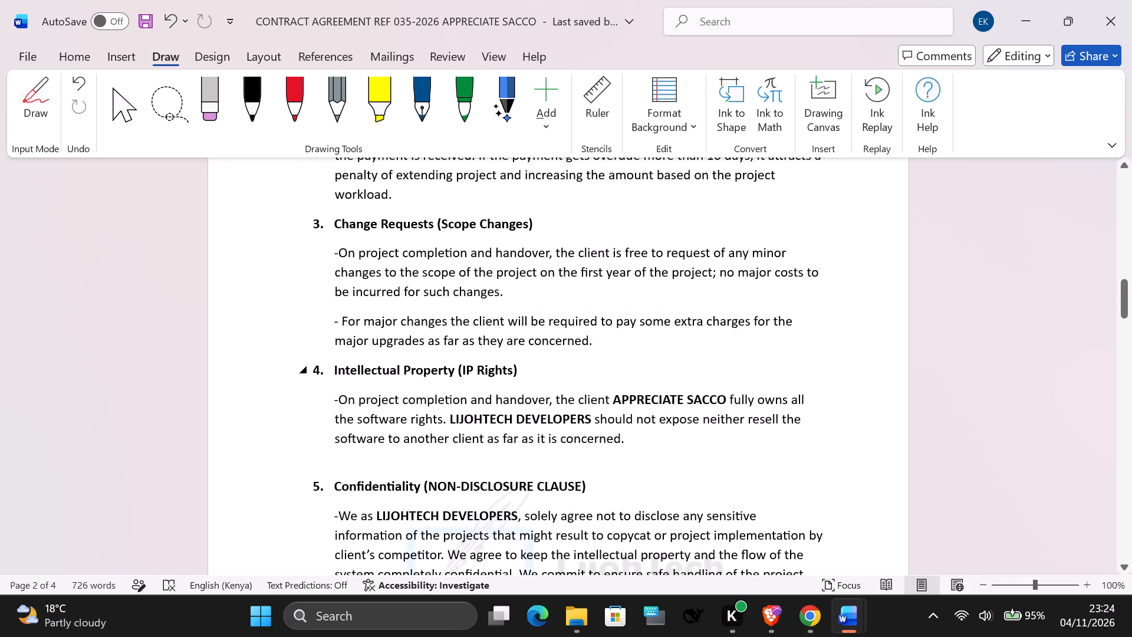
scroll(741, 383, "up", 6)
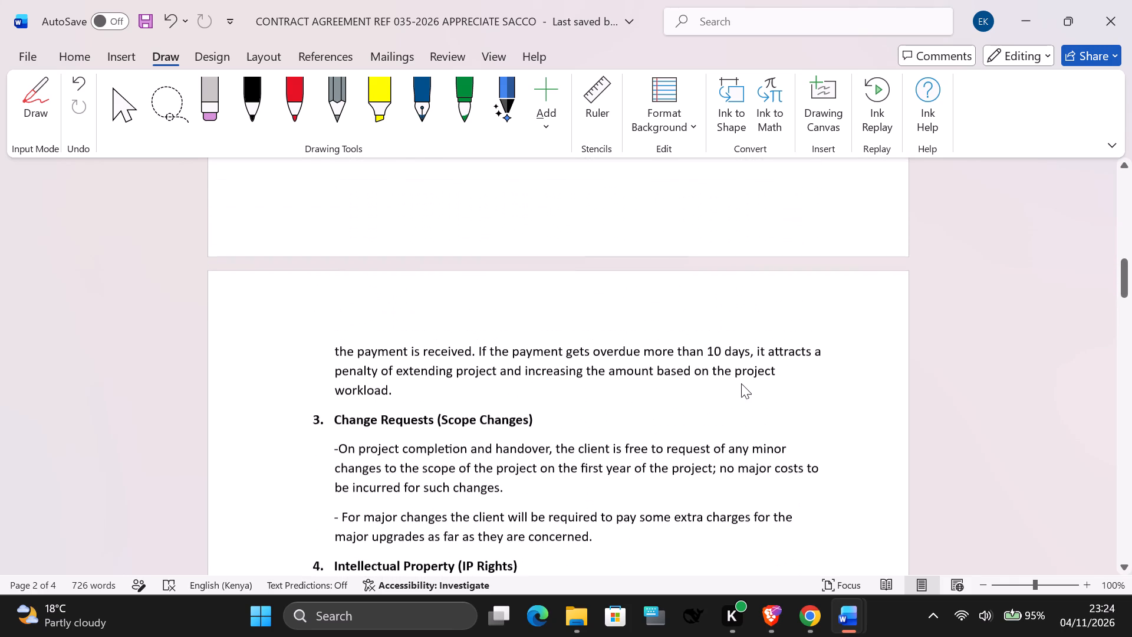
scroll(741, 383, "up", 3)
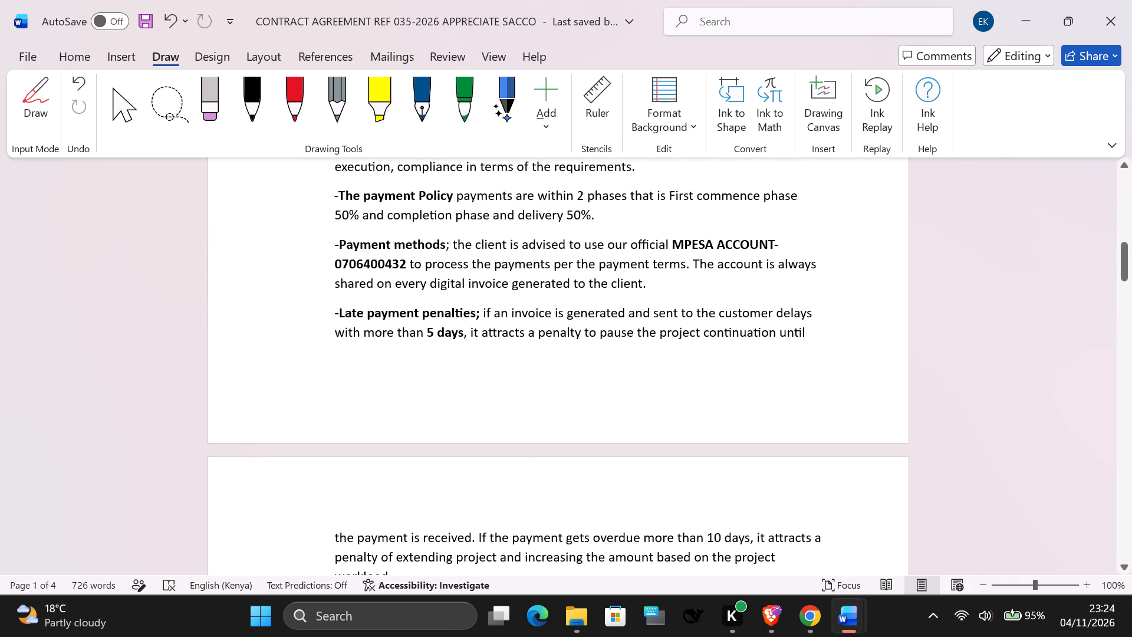
scroll(706, 376, "up", 1)
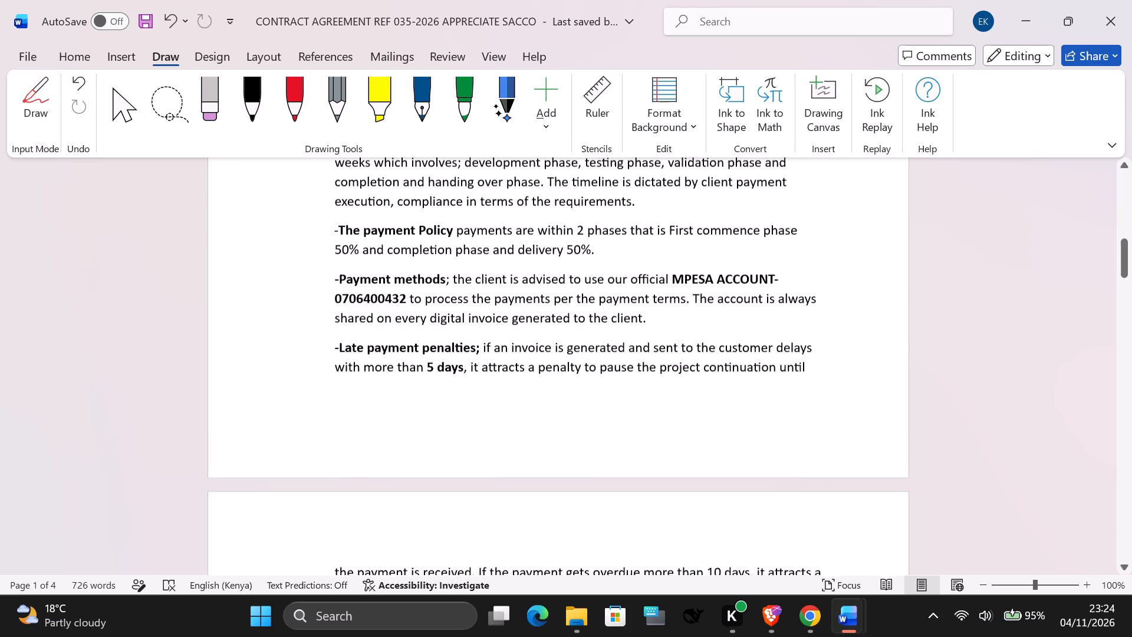
scroll(706, 376, "up", 6)
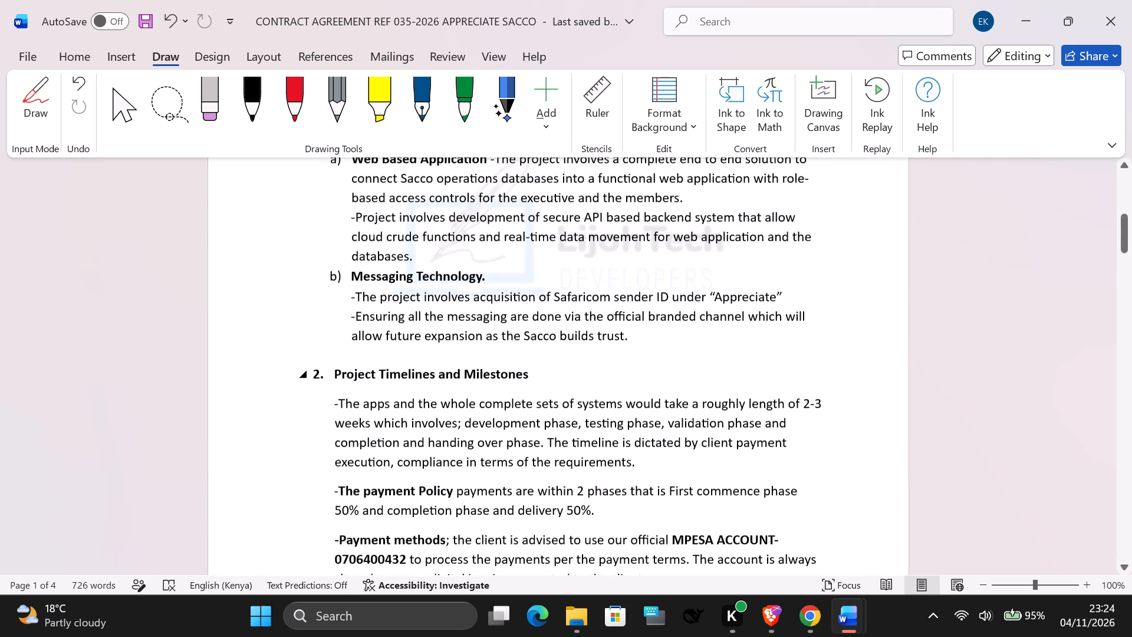
scroll(706, 376, "up", 8)
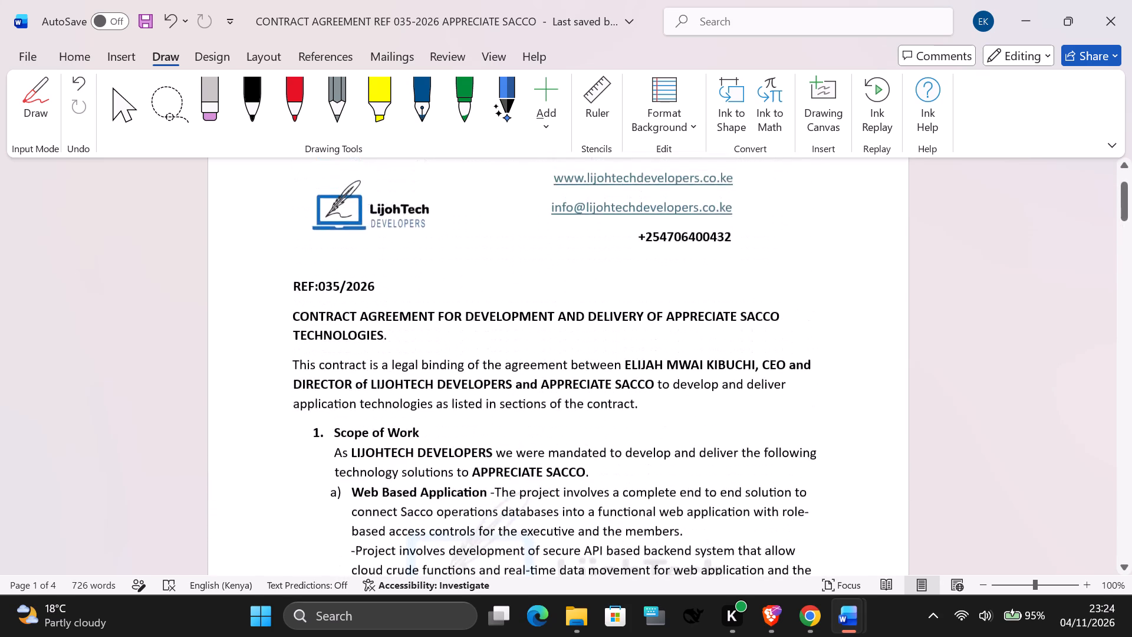
scroll(706, 376, "up", 2)
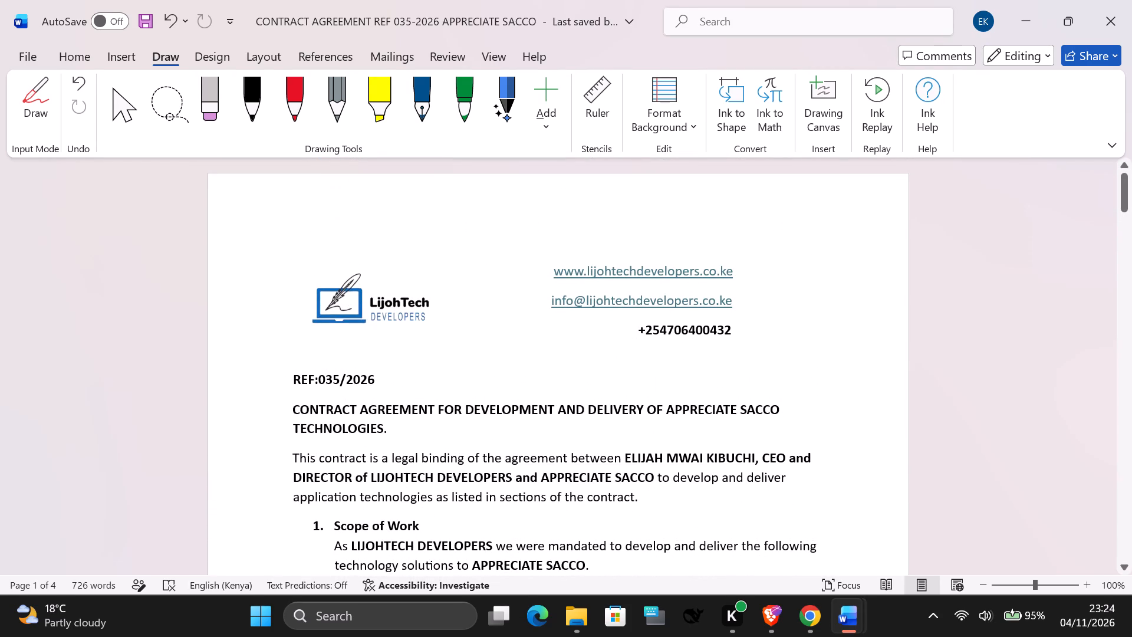
left_click(551, 268)
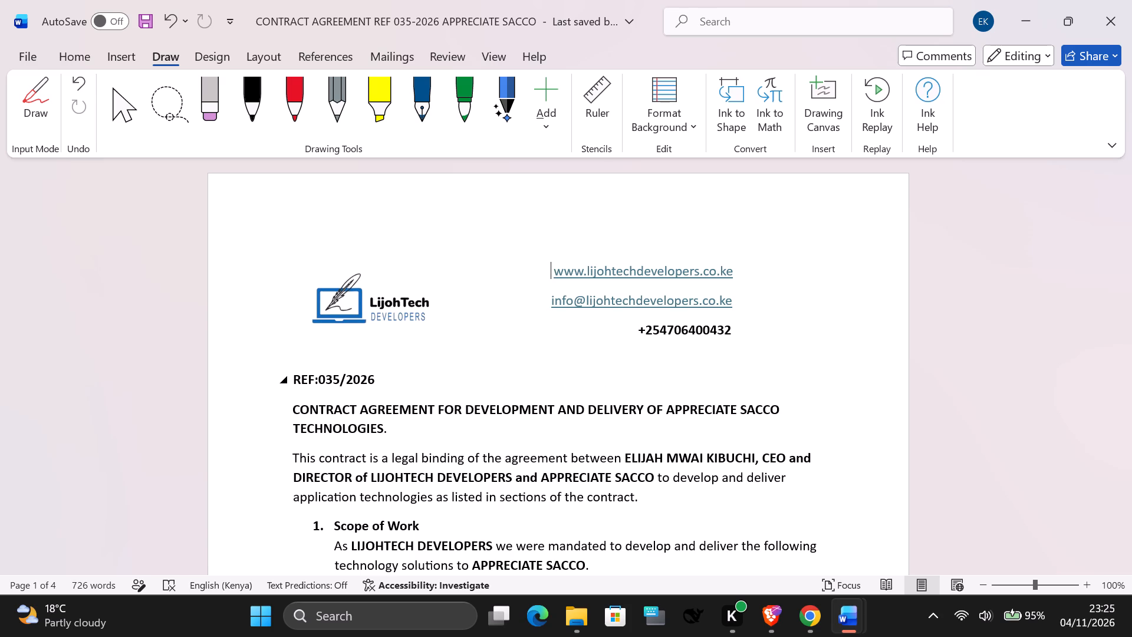
Read the contract from the introduction through Scope of Work and Project Timelines and Milestones, including the late payment penalties.
scroll(624, 371, "down", 2)
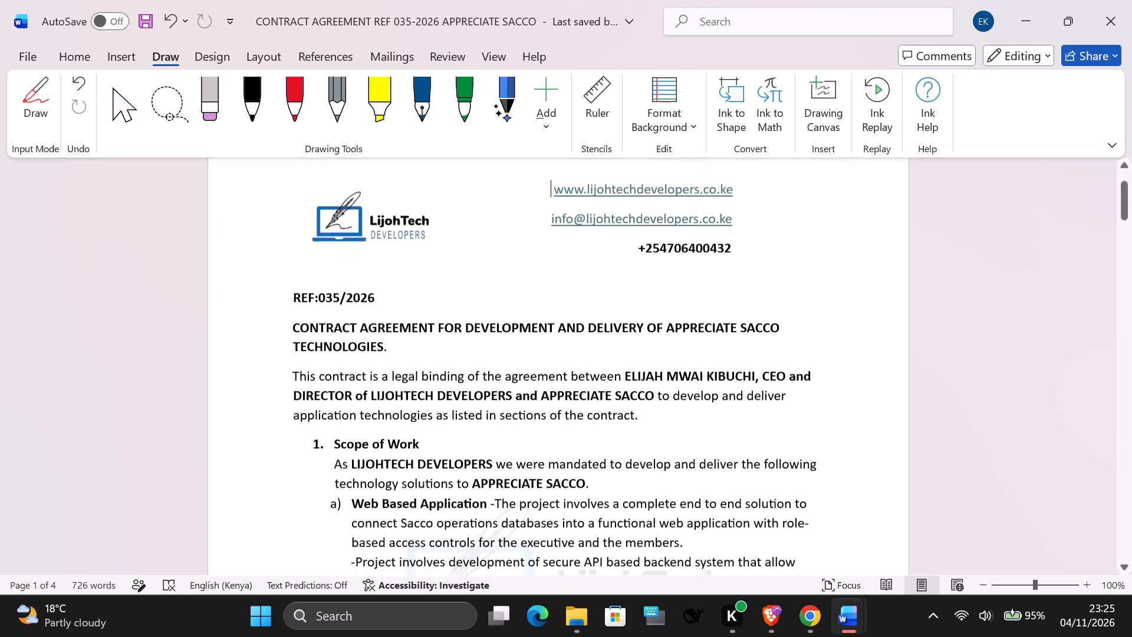
scroll(624, 371, "down", 7)
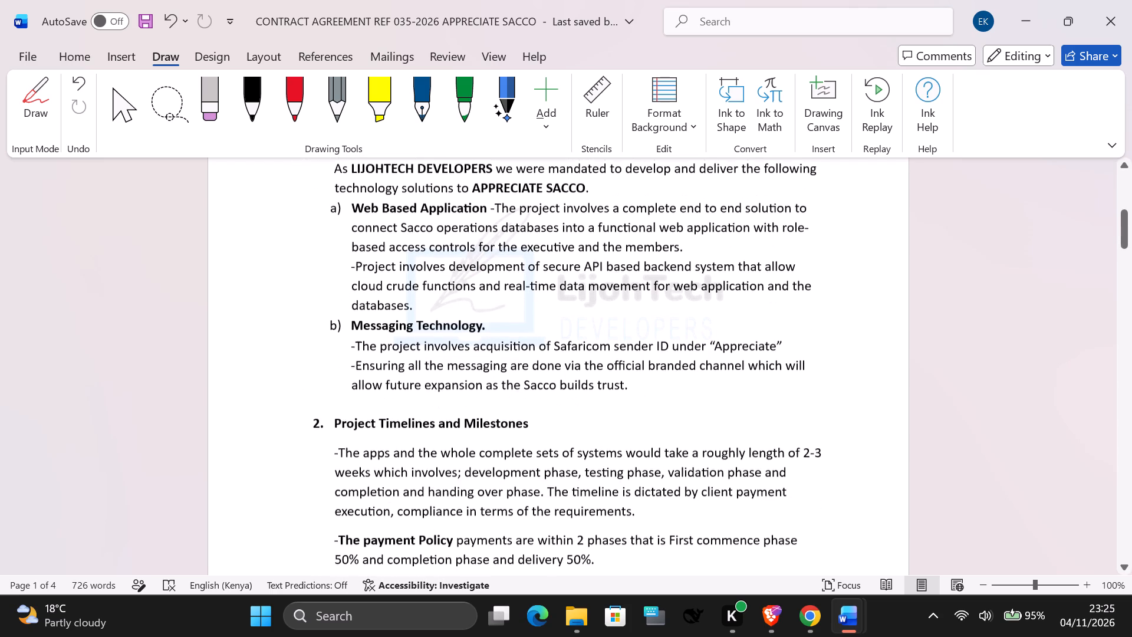
scroll(624, 371, "down", 3)
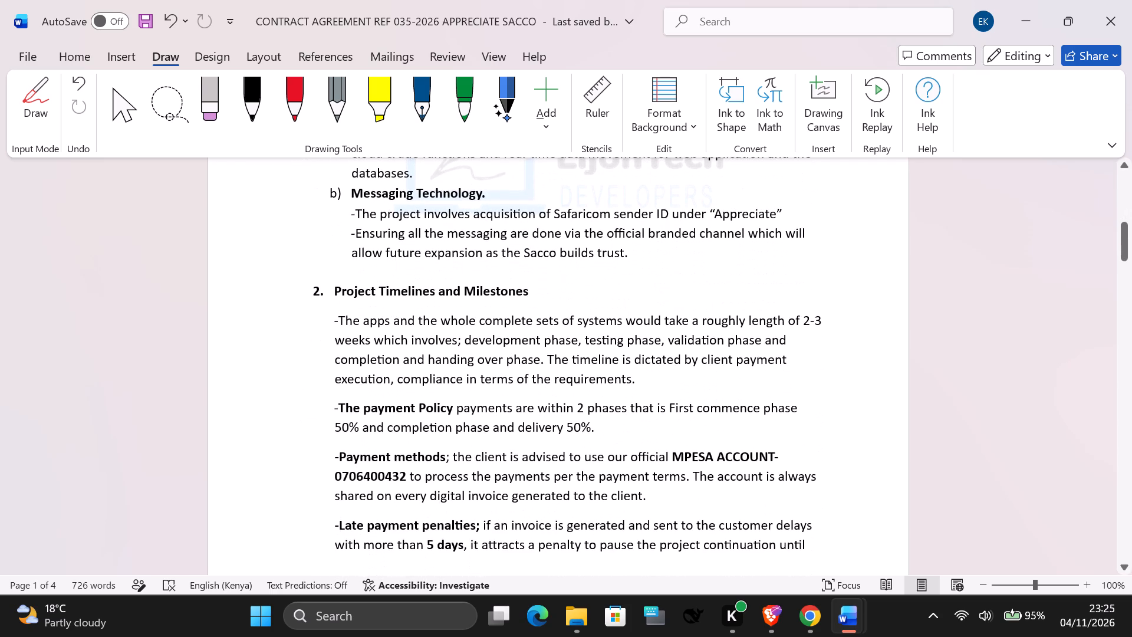
scroll(624, 371, "down", 2)
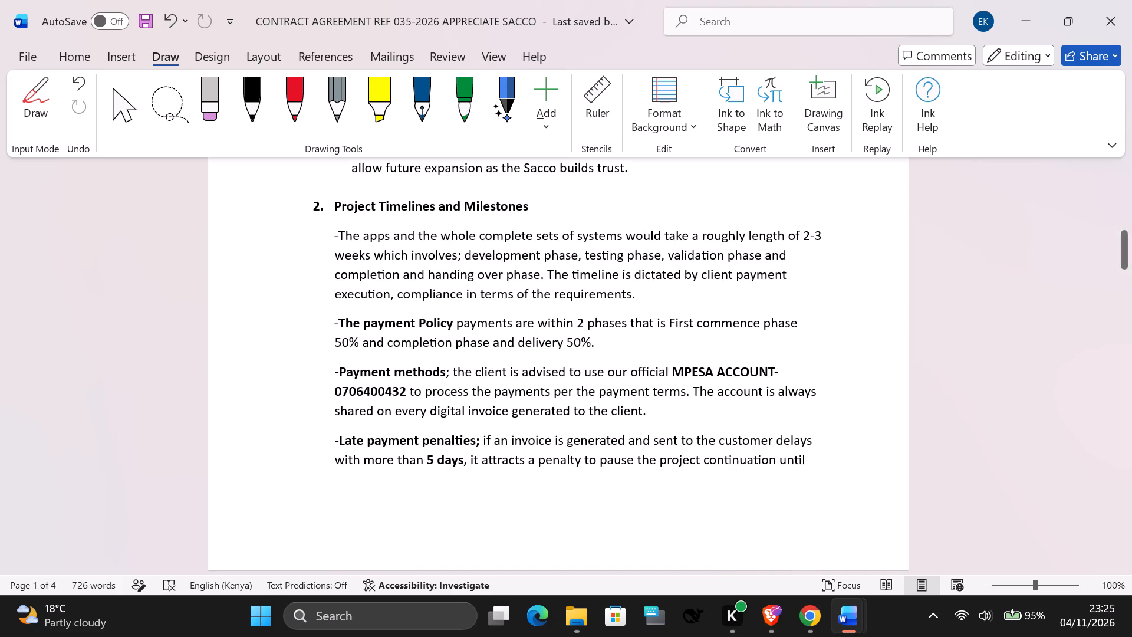
scroll(624, 371, "down", 2)
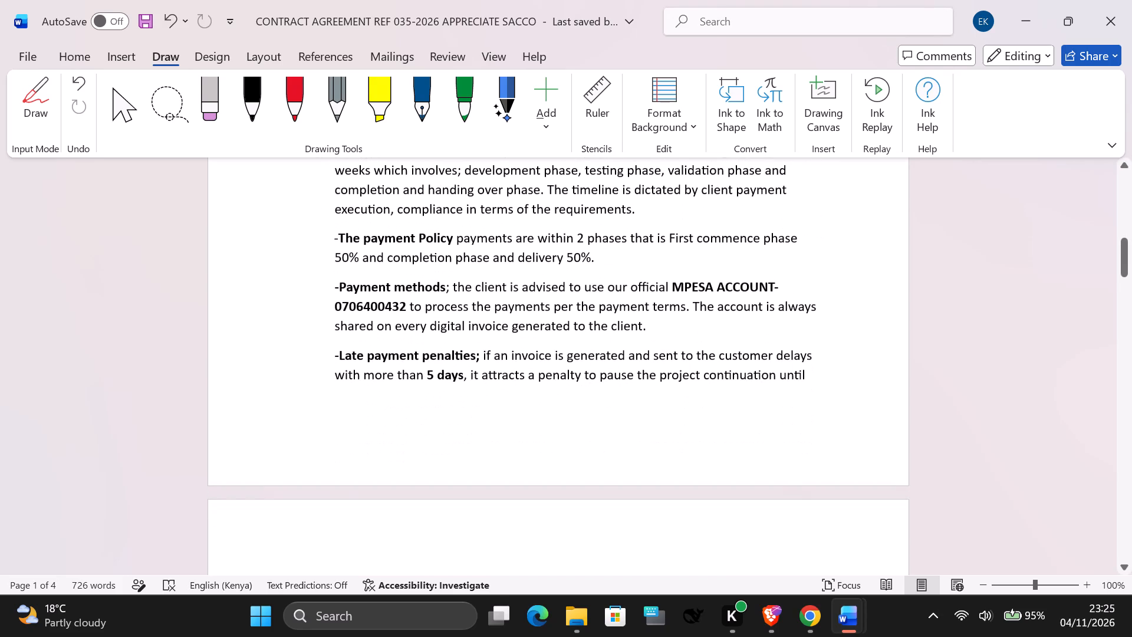
scroll(624, 371, "down", 6)
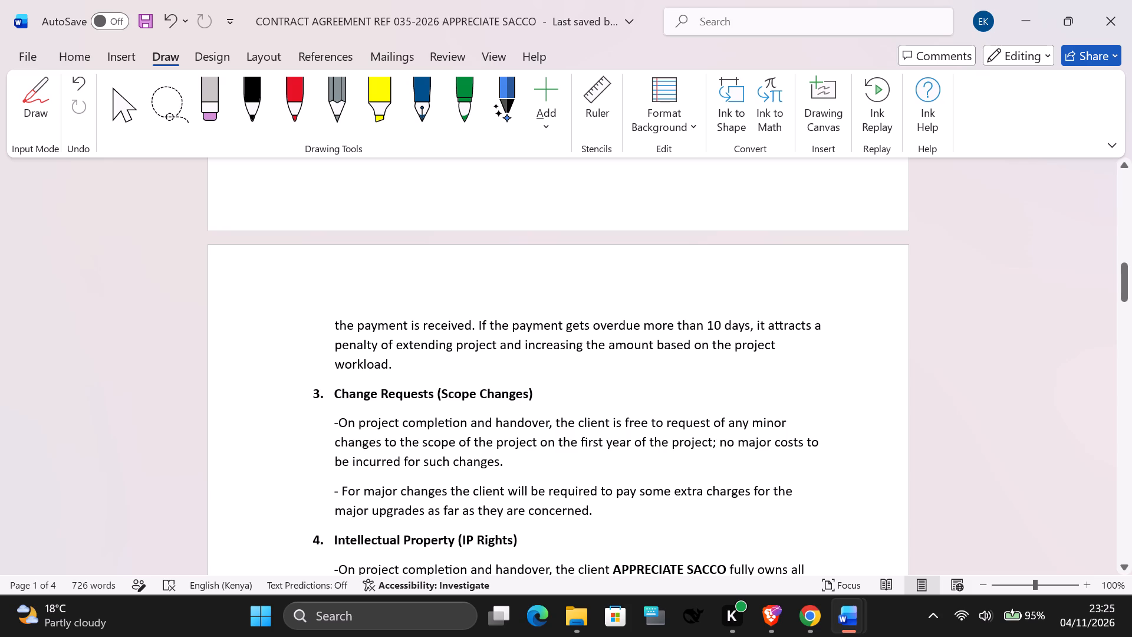
Skim the Change Requests, Intellectual Property and Confidentiality clauses, and return to the payment terms under Project Timelines and Milestones.
scroll(620, 380, "down", 6)
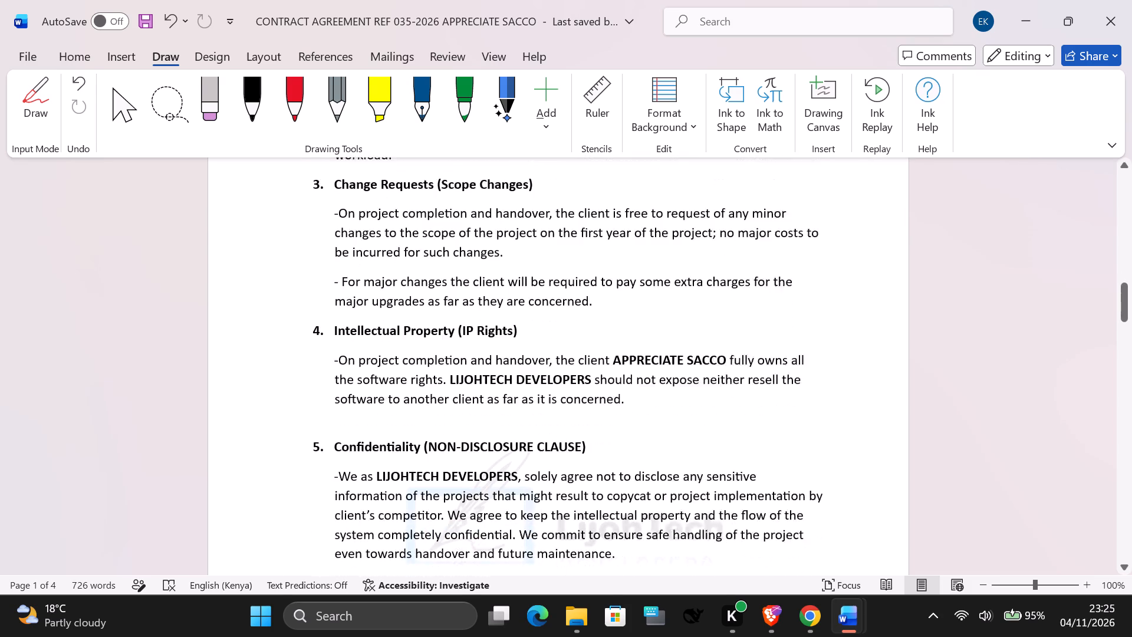
scroll(620, 380, "down", 3)
scroll(620, 380, "up", 7)
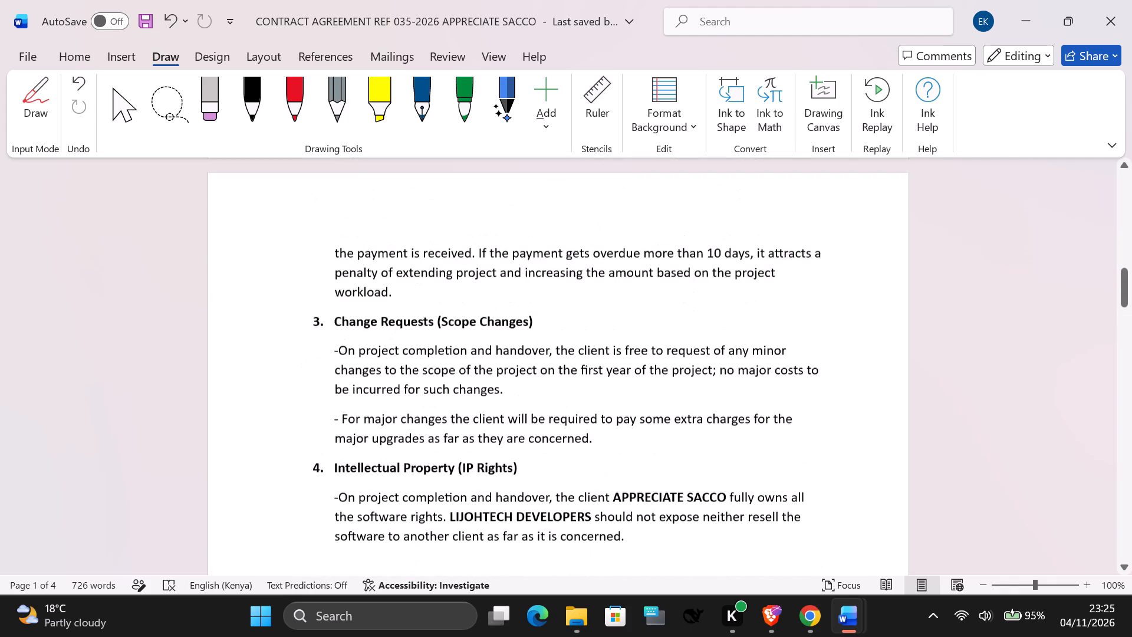
scroll(620, 380, "up", 10)
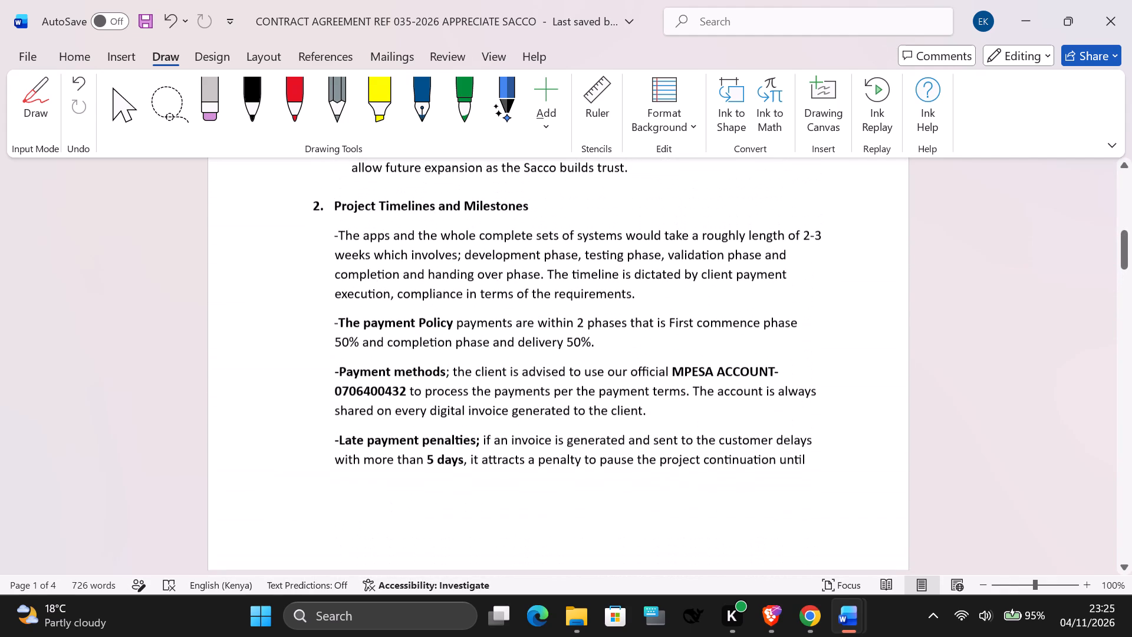
Examine the wording around "pause the project continuation" in the Late payment penalties paragraph.
scroll(620, 380, "down", 2)
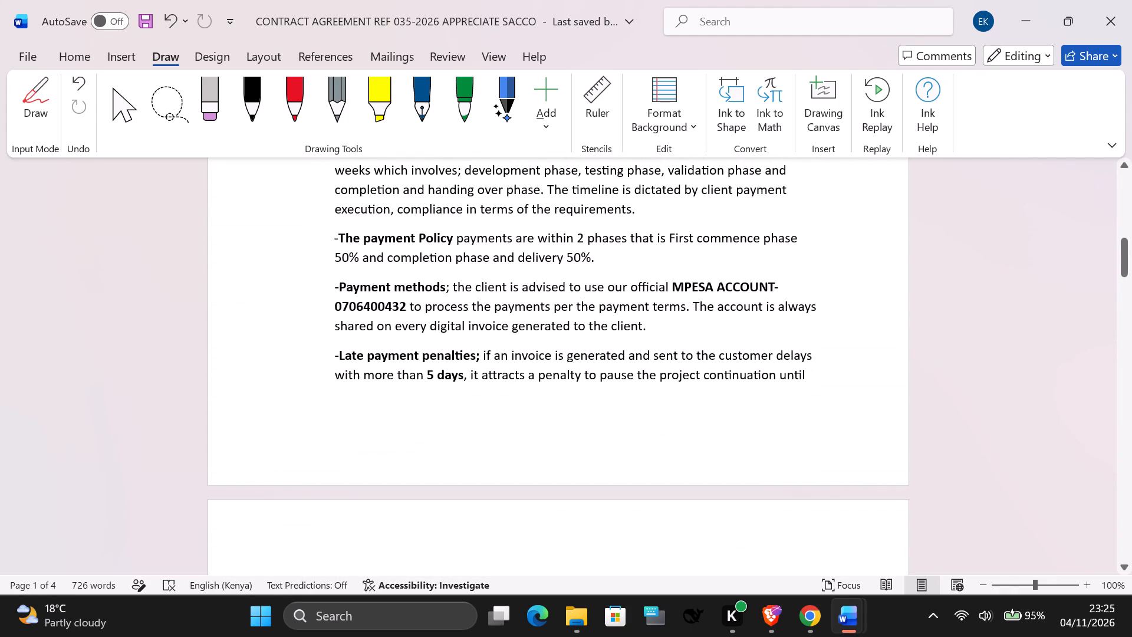
triple_click(631, 373)
double_click(631, 373)
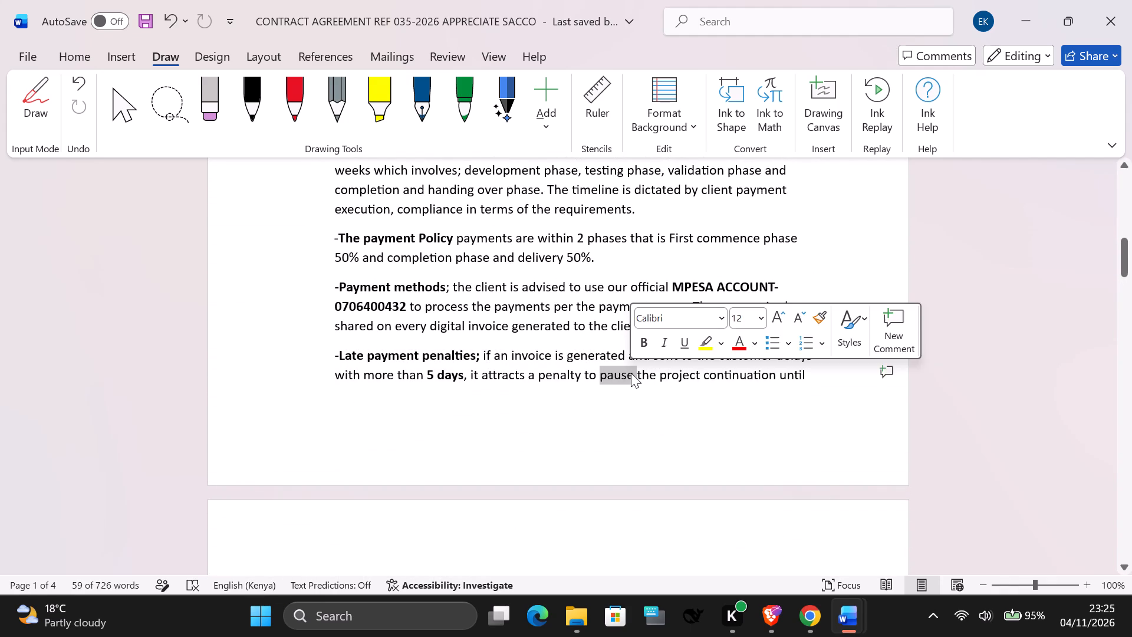
left_click(631, 373)
triple_click(631, 373)
left_click(631, 373)
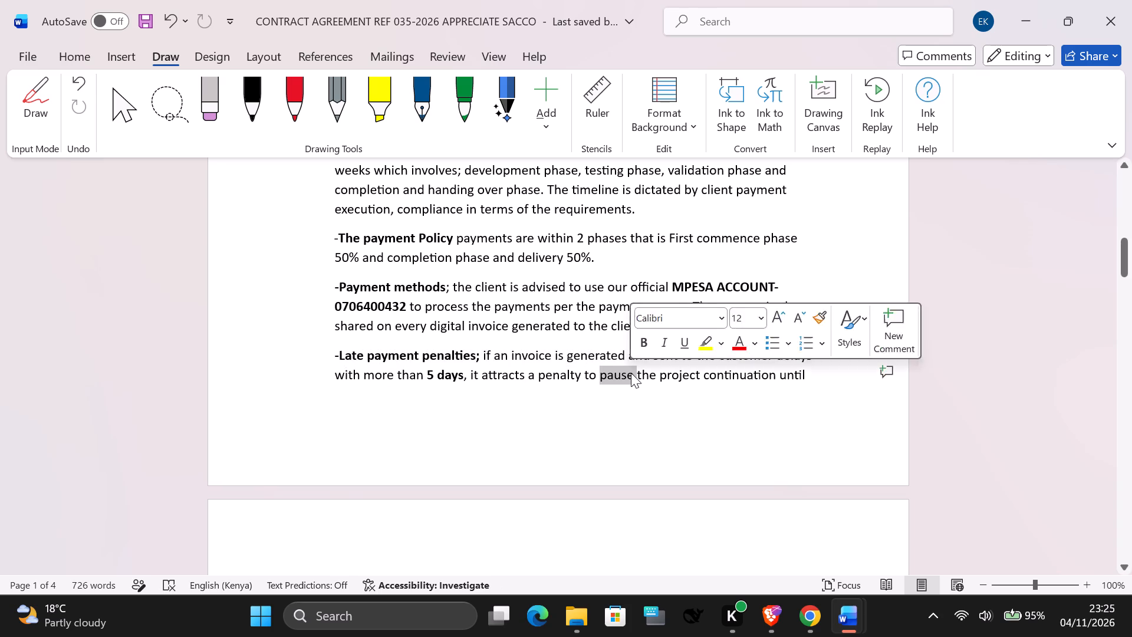
triple_click(631, 373)
double_click(631, 373)
triple_click(631, 373)
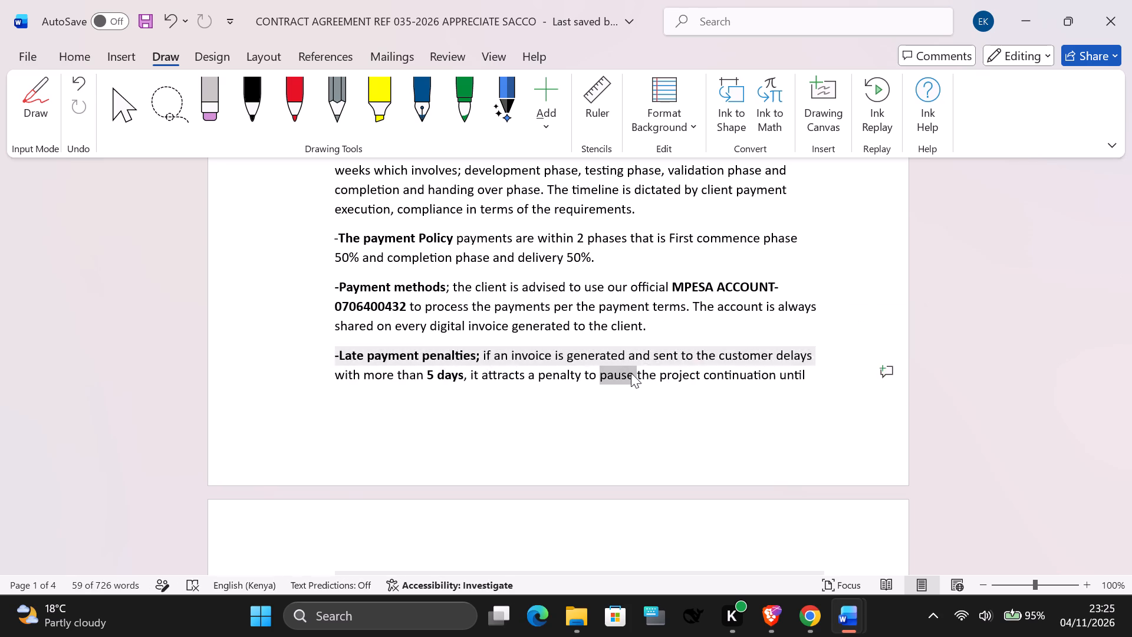
left_click(631, 373)
left_click_drag(631, 373, 625, 373)
left_click(625, 373)
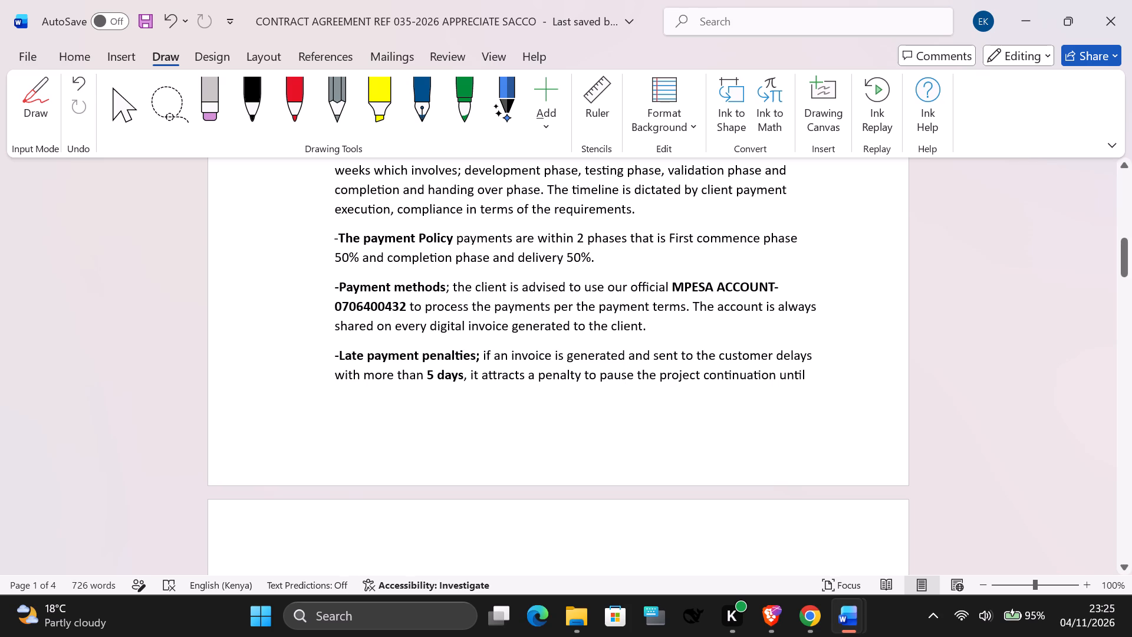
left_click_drag(633, 375, 605, 382)
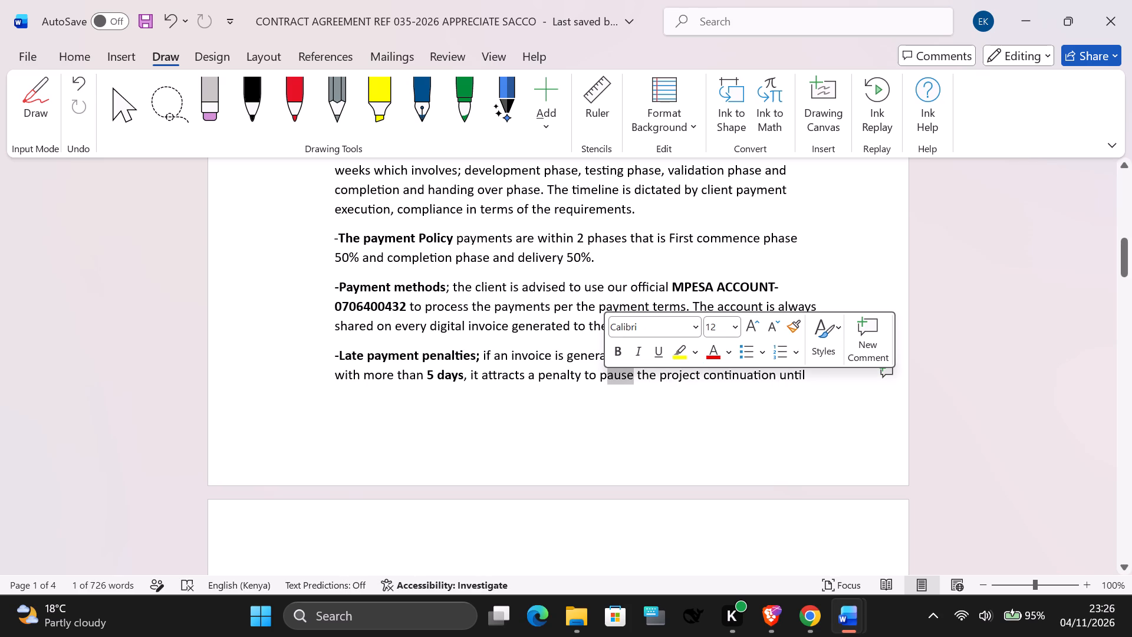
left_click(626, 392)
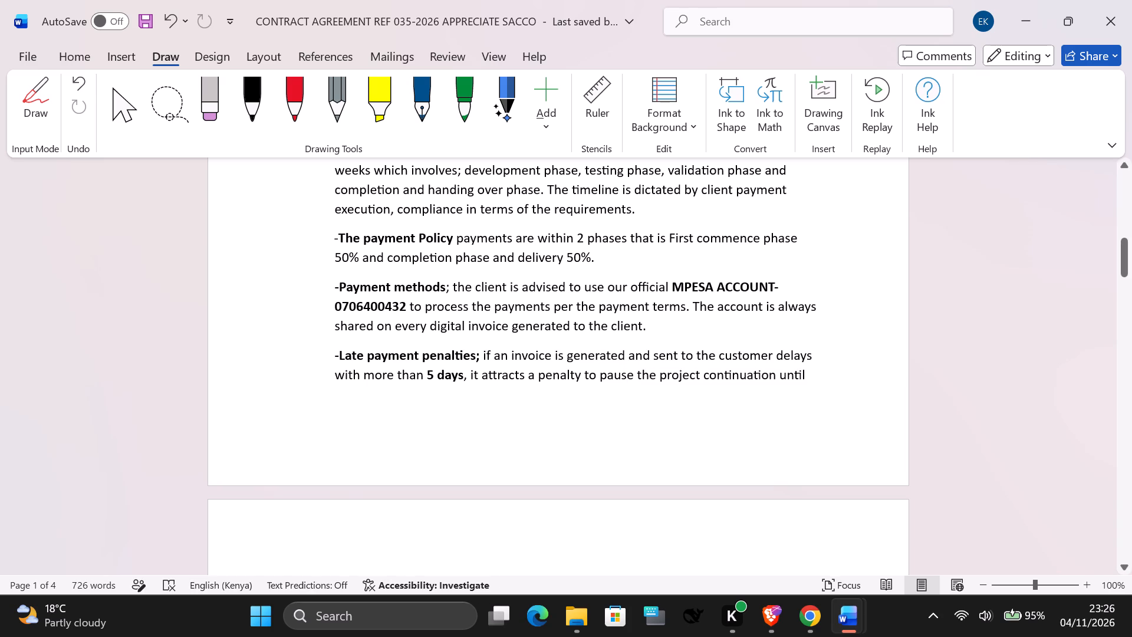
Read the Late payment penalties paragraph from the word "pause" on to its continuation on the second page.
left_click_drag(632, 373, 628, 379)
left_click_drag(628, 379, 606, 385)
left_click_drag(606, 385, 603, 384)
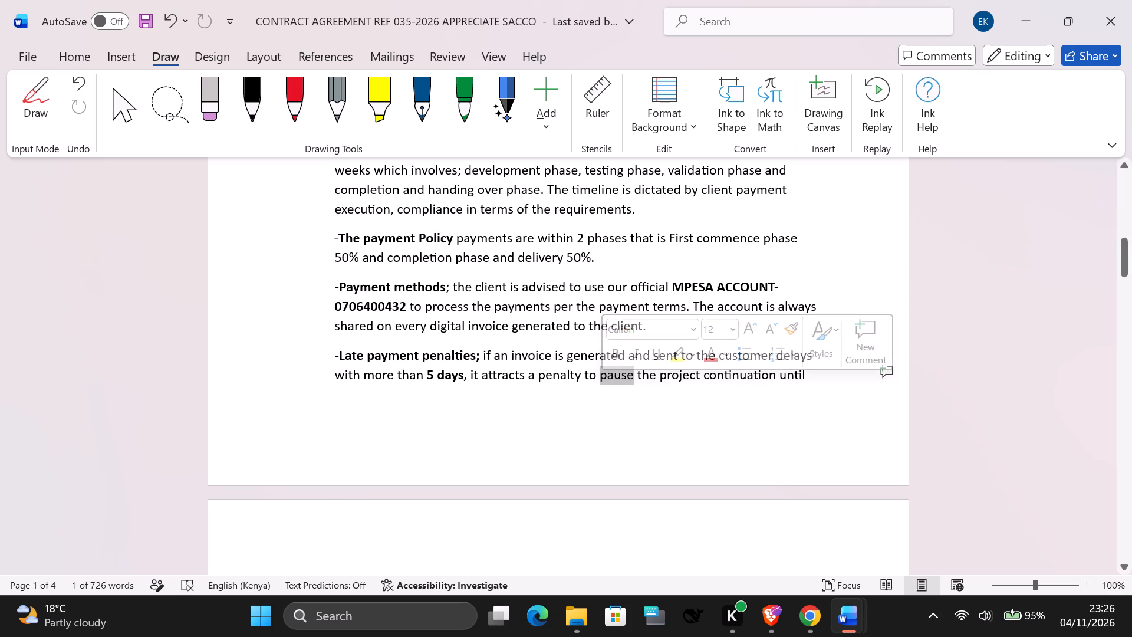
left_click(706, 394)
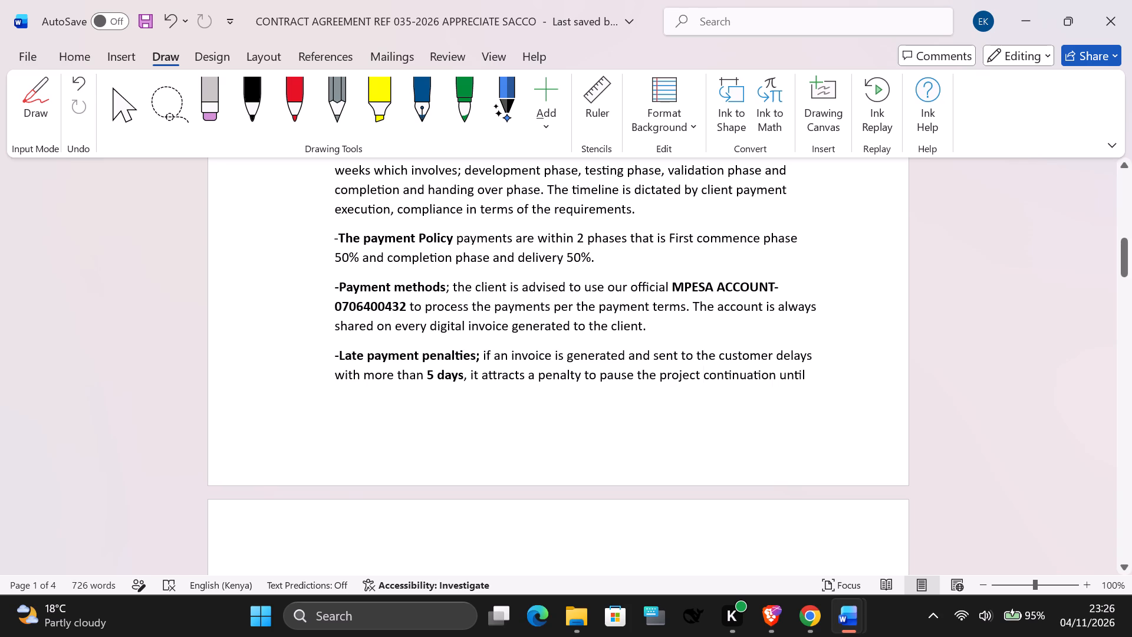
scroll(718, 366, "down", 3)
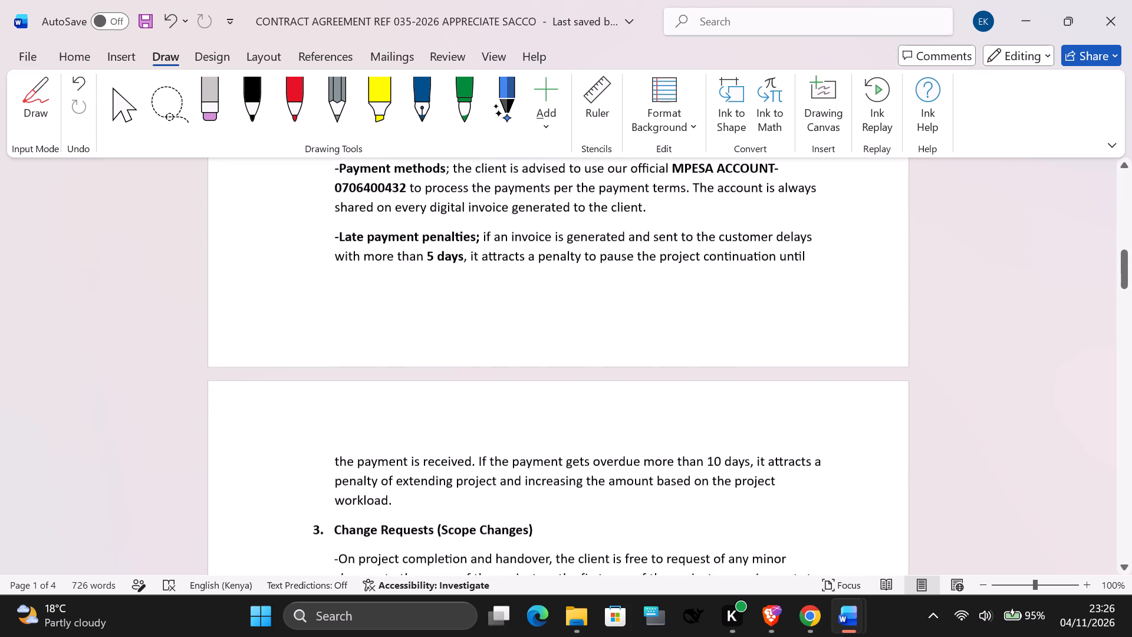
scroll(718, 366, "down", 4)
scroll(718, 366, "up", 2)
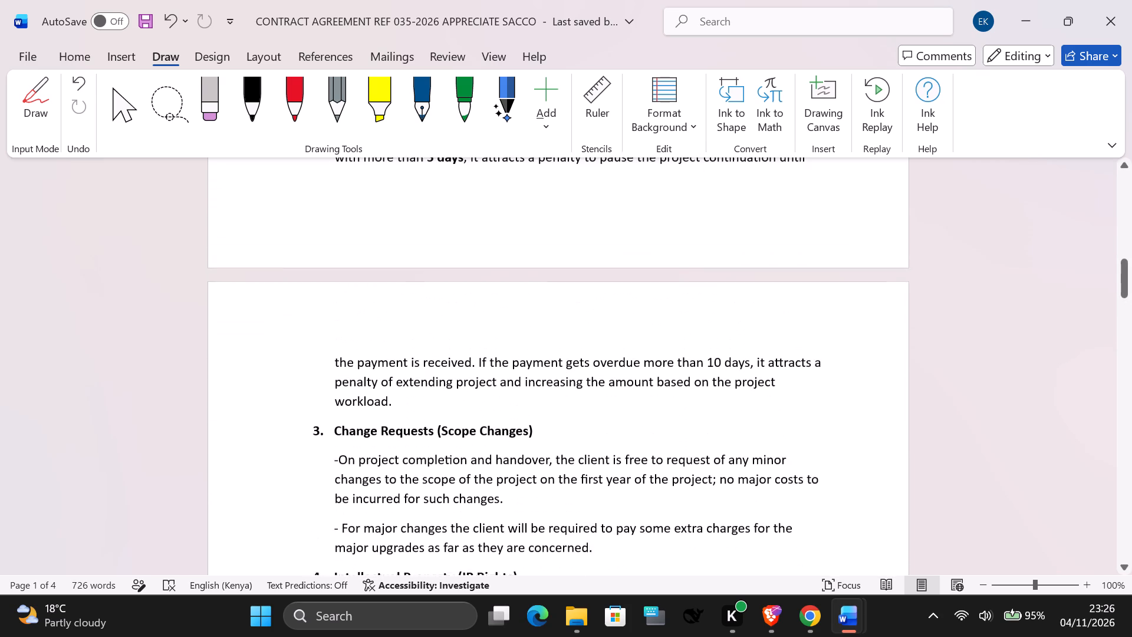
scroll(718, 366, "up", 3)
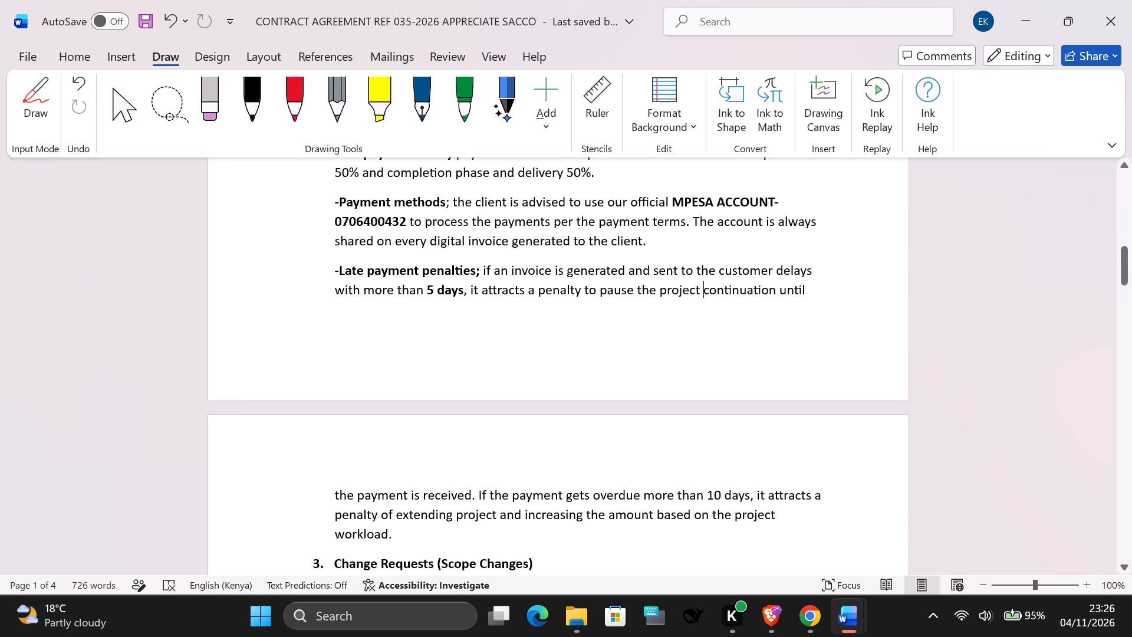
scroll(693, 392, "down", 3)
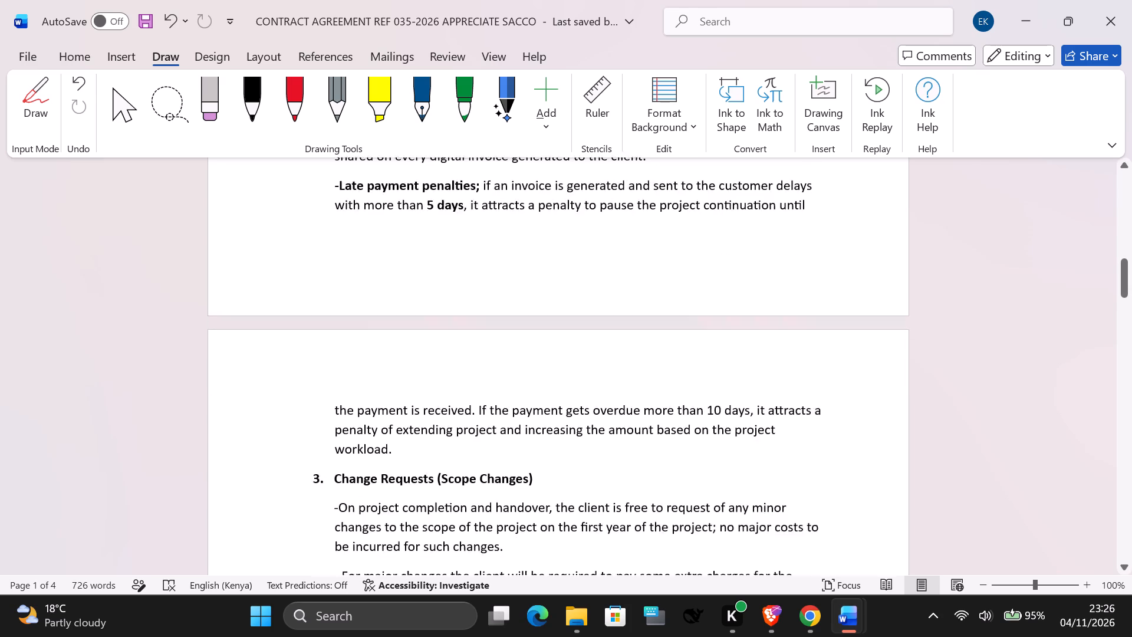
scroll(691, 403, "down", 2)
scroll(692, 400, "up", 3)
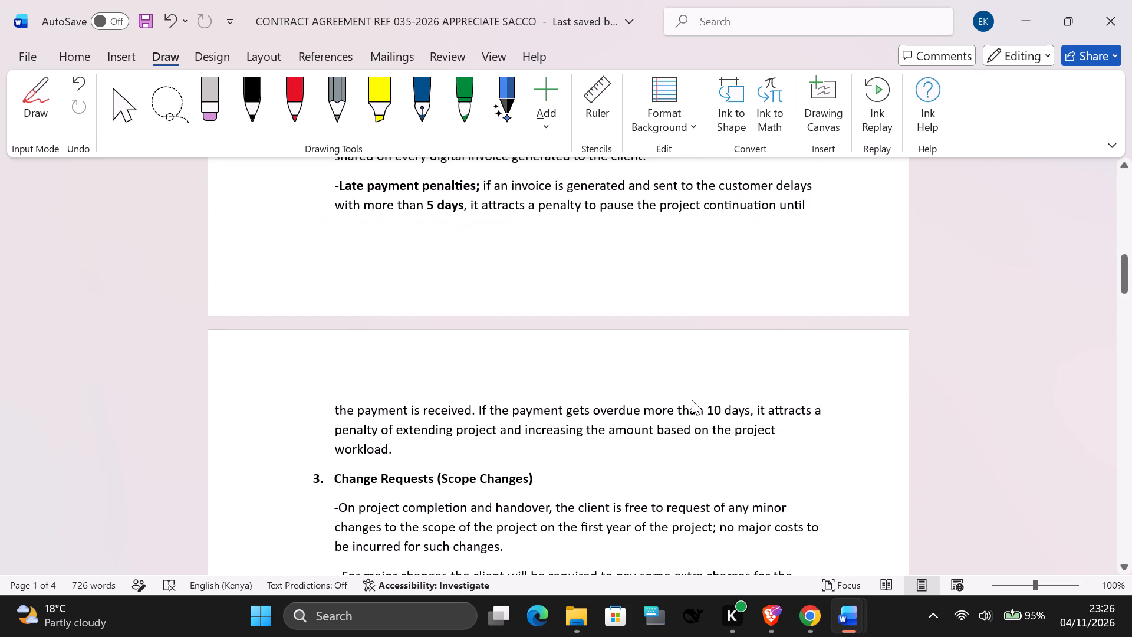
scroll(692, 400, "down", 3)
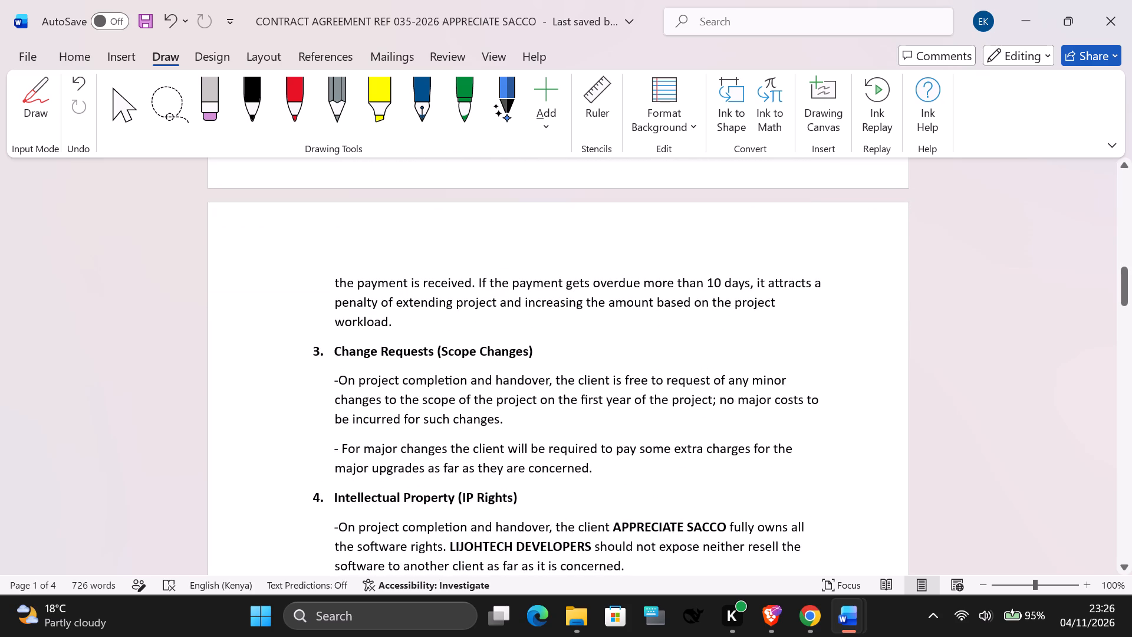
Examine the "10 days" overdue payment wording at the end of the Late payment penalties paragraph.
left_click_drag(707, 282, 752, 278)
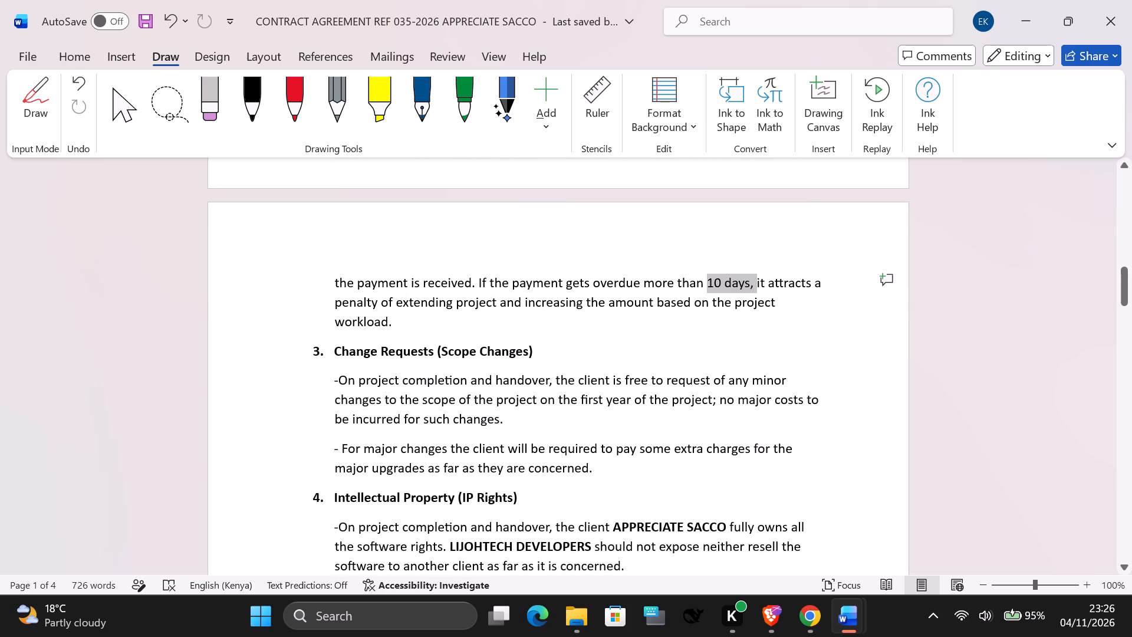
left_click_drag(752, 278, 749, 282)
left_click(746, 284)
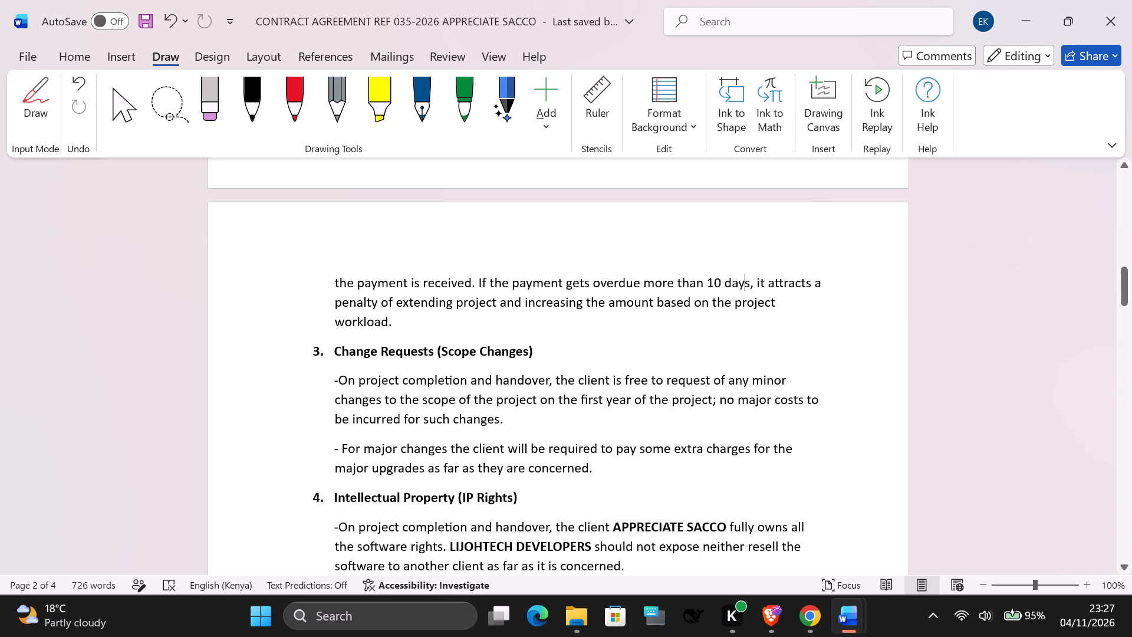
left_click(749, 279)
left_click(749, 279)
left_click_drag(749, 279, 744, 278)
left_click(742, 289)
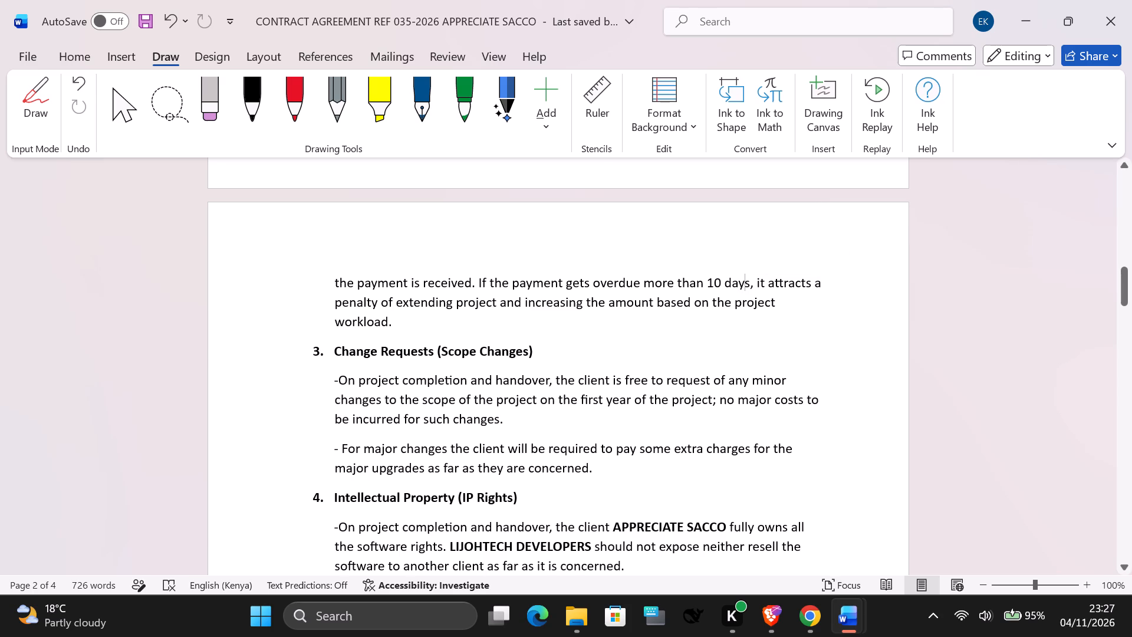
left_click(748, 278)
Look back to the start of Project Timelines and Milestones and examine the project duration wording.
scroll(727, 326, "up", 5)
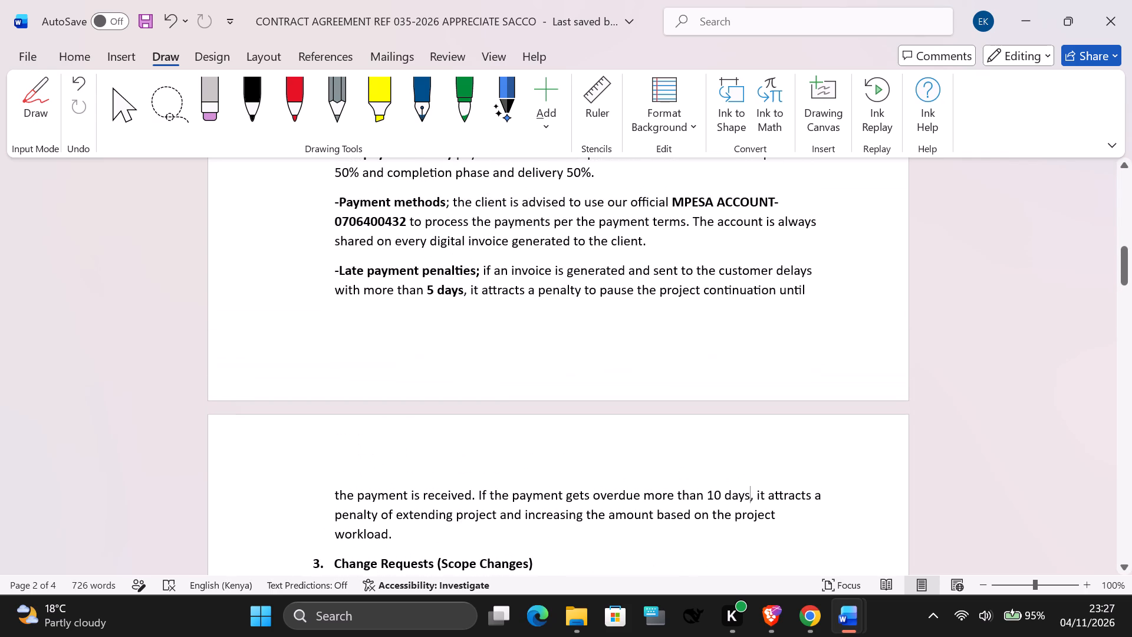
scroll(729, 318, "up", 7)
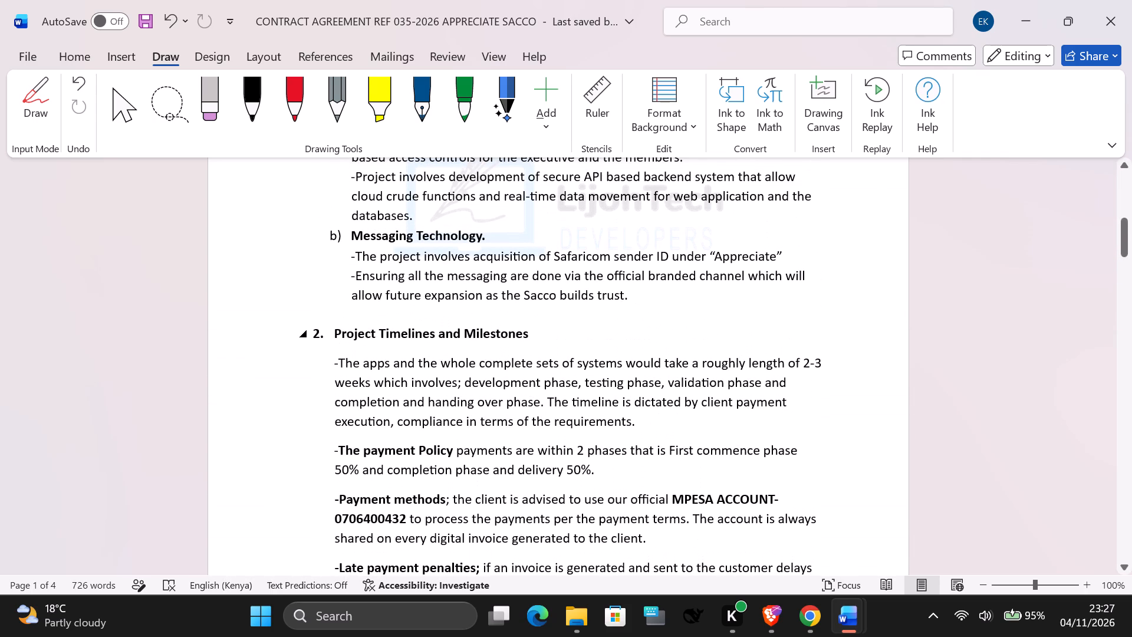
left_click_drag(806, 365, 815, 366)
left_click_drag(815, 366, 817, 375)
left_click(789, 375)
Return through Scope of Work to the first page and check the website address in the letterhead.
scroll(789, 373, "down", 3)
scroll(789, 373, "up", 17)
left_click(555, 269)
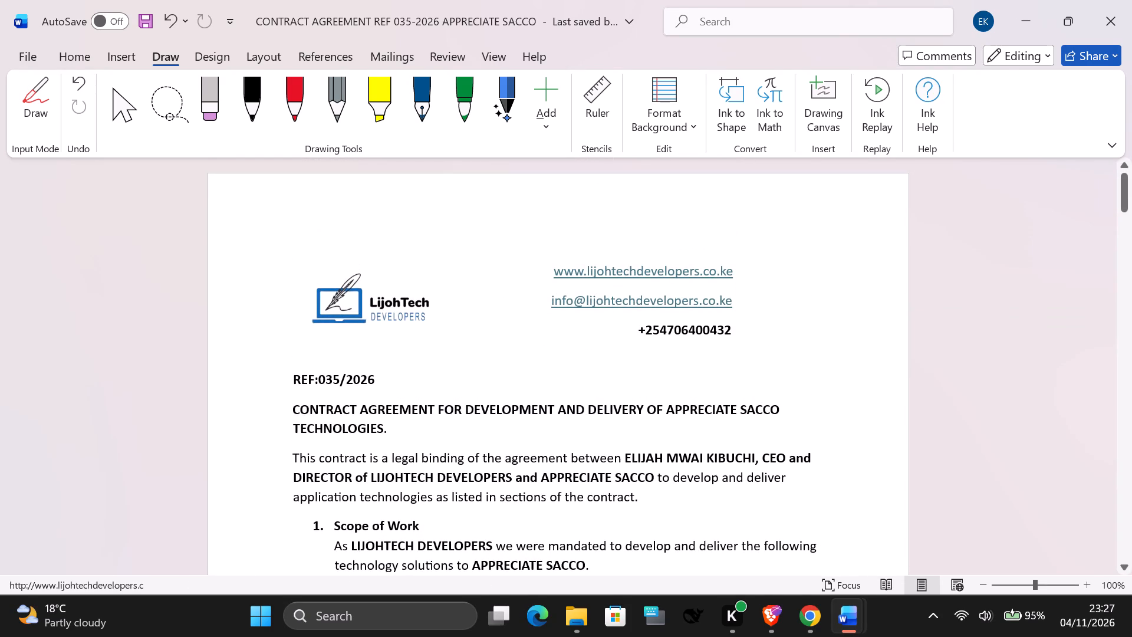
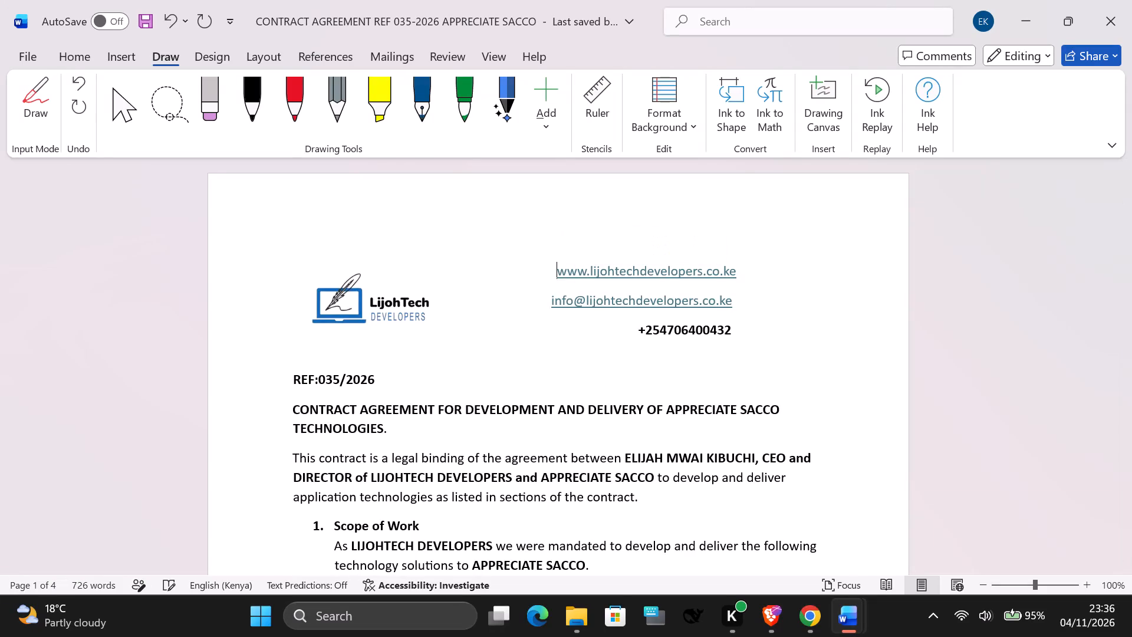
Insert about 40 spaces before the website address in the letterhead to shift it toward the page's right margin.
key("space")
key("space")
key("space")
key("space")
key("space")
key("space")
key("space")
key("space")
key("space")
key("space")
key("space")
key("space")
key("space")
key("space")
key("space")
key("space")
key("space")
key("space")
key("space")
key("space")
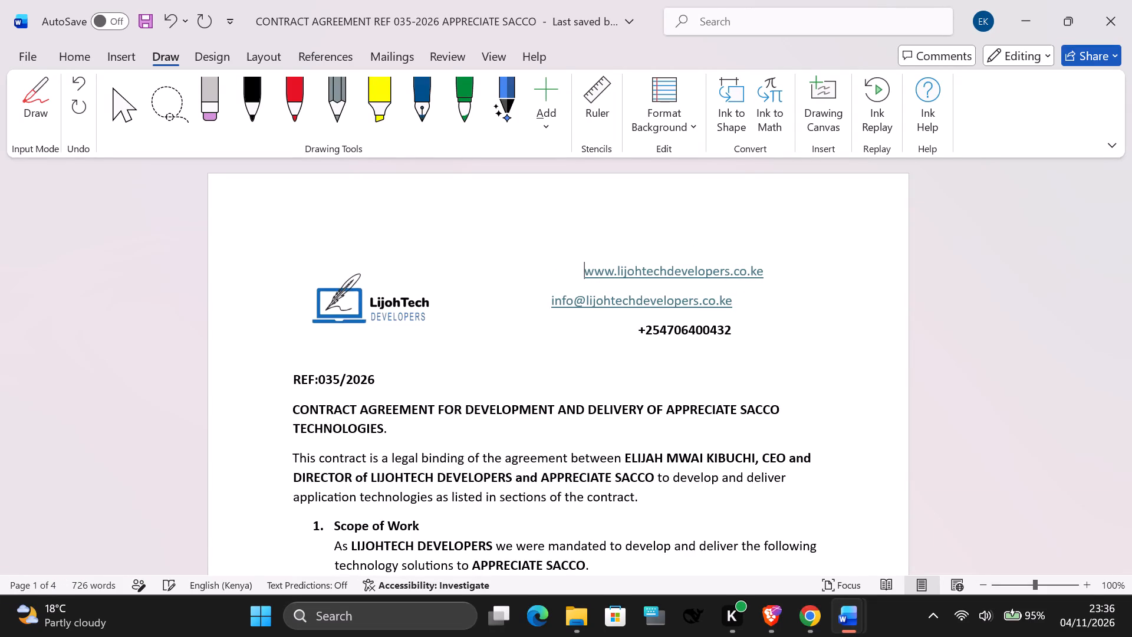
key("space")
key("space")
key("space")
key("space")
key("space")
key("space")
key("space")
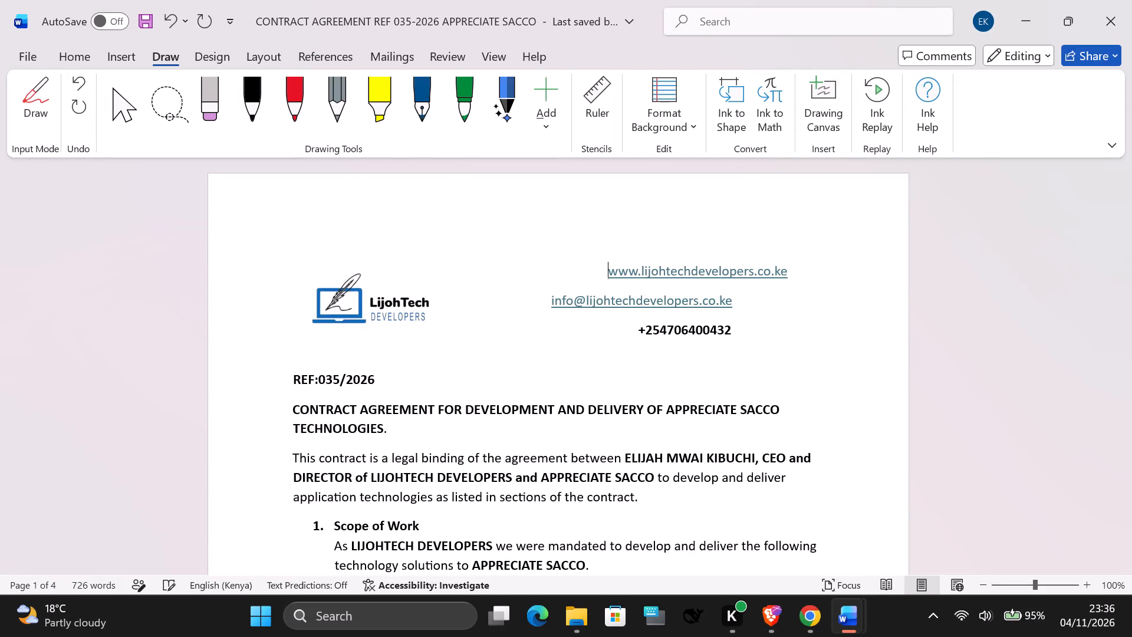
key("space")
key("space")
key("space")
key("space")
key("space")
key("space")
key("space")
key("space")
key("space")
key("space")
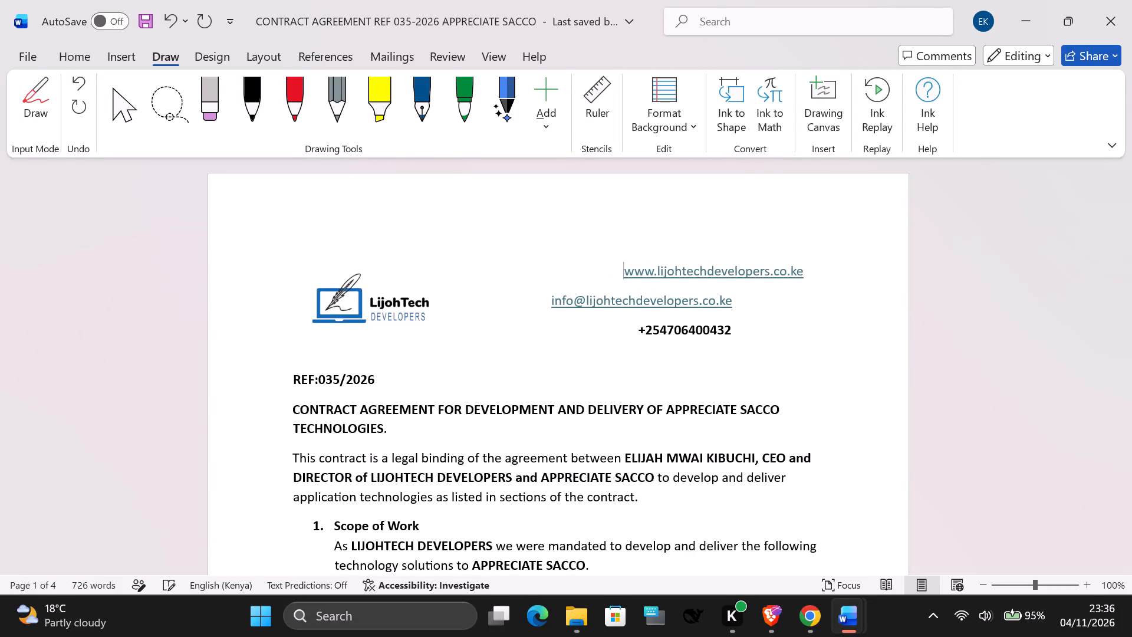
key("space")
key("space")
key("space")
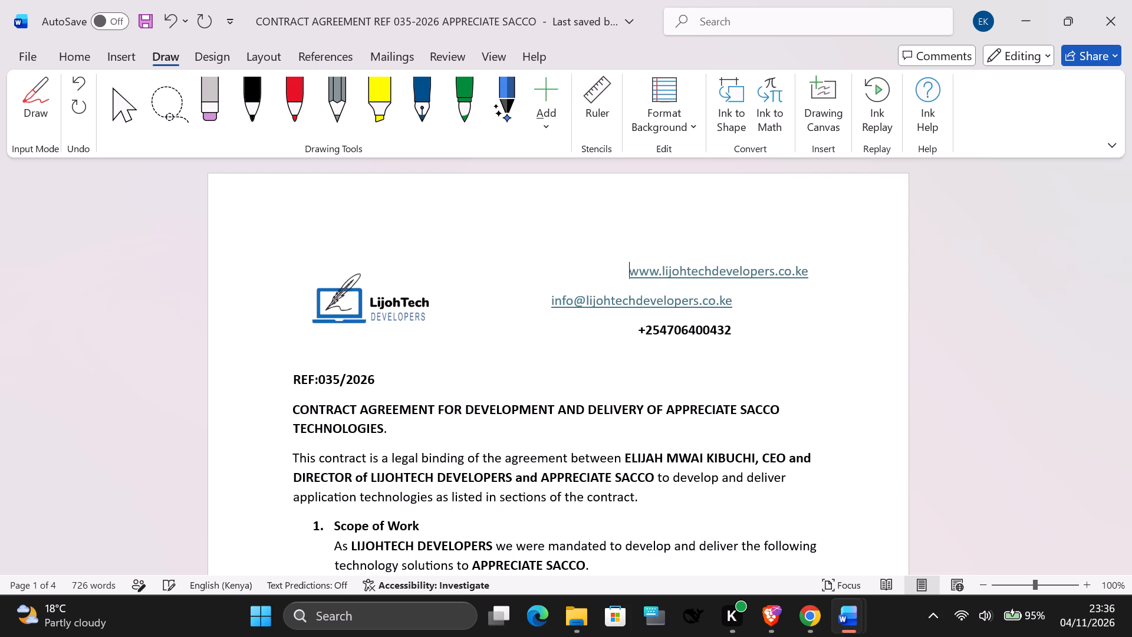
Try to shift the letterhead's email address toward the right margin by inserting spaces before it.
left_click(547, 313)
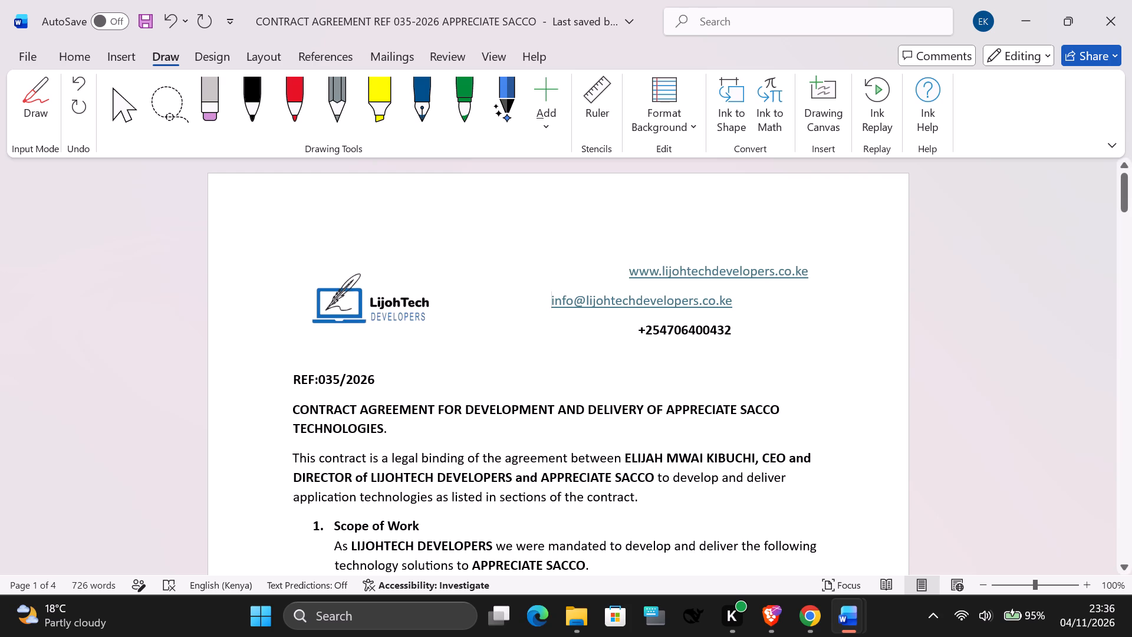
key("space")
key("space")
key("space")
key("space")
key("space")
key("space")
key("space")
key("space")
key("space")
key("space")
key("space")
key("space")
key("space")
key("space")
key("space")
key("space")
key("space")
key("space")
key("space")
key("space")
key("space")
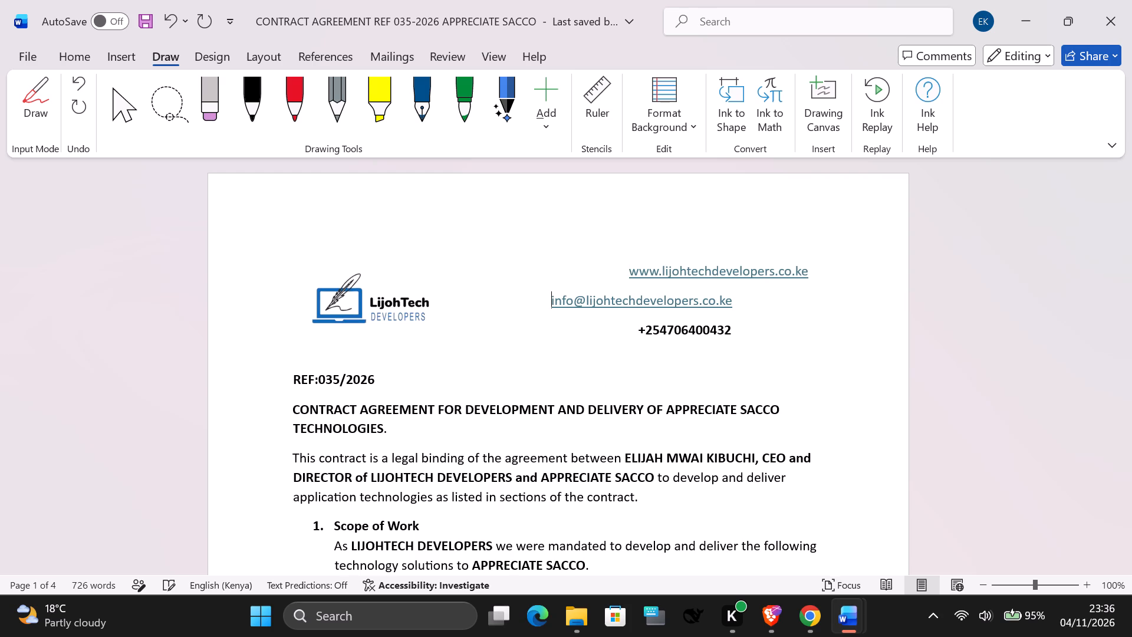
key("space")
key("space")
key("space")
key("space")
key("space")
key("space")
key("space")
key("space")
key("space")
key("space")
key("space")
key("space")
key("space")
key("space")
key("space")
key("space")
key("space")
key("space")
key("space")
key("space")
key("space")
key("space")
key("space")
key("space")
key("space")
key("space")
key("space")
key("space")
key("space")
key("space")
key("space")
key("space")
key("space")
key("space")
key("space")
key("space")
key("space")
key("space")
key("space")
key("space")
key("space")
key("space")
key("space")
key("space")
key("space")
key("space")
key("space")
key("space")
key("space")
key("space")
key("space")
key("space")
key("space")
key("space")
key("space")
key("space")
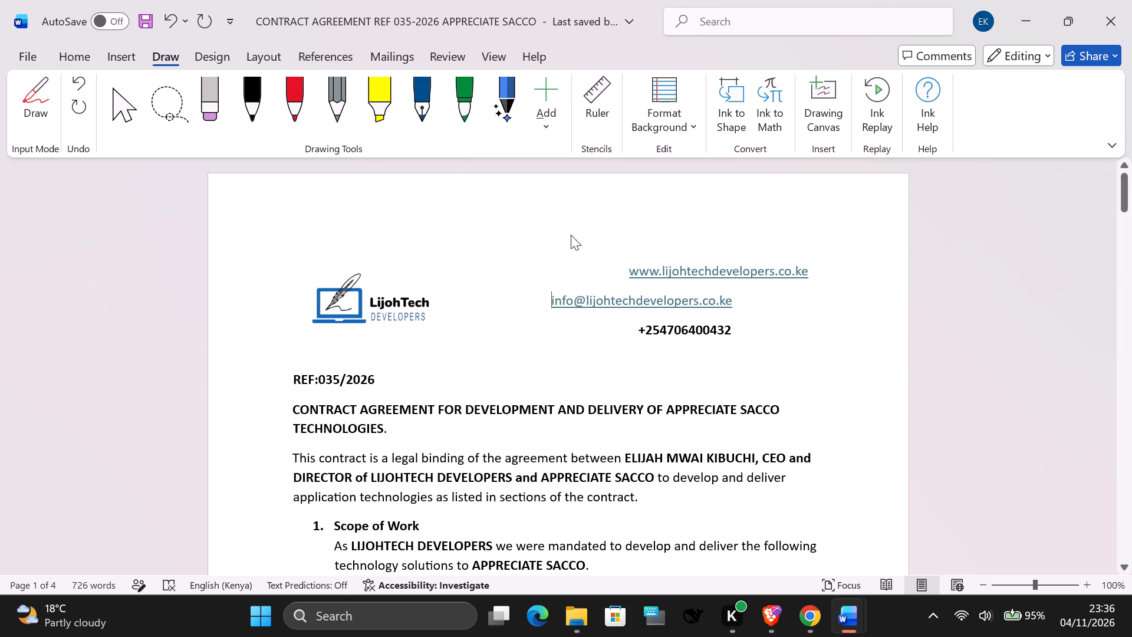
Delete the extra spaces before the website address in the letterhead until it lines up with the email address below it.
left_click(626, 270)
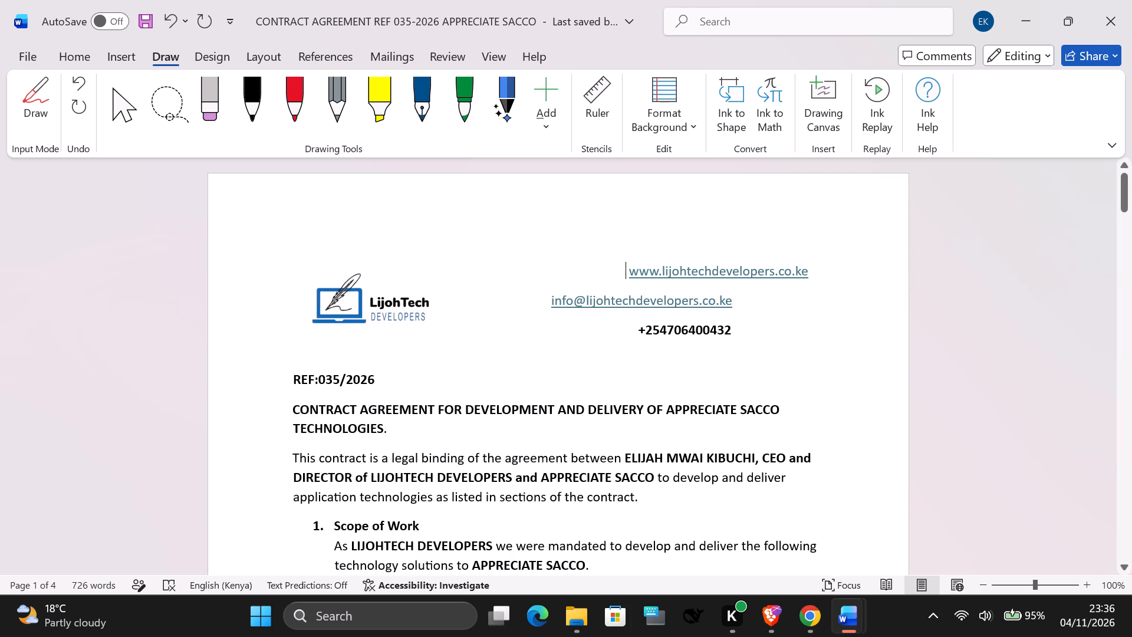
left_click(628, 271)
key("BackSpace")
key("BackSpace")
key("BackSpace")
key("BackSpace")
key("BackSpace")
key("BackSpace")
key("BackSpace")
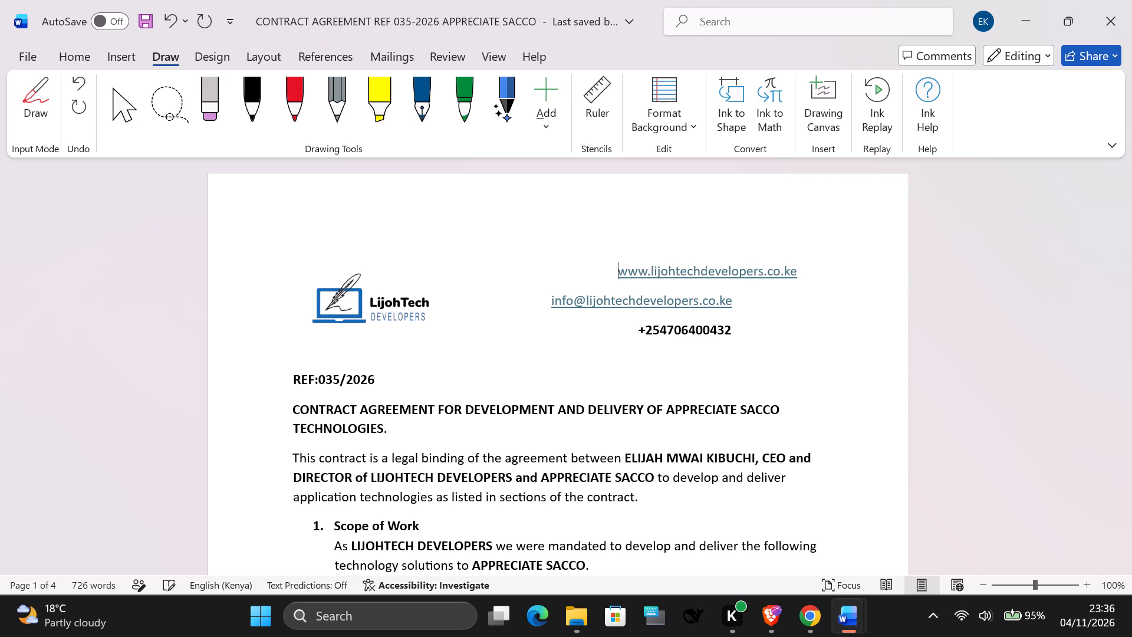
key("BackSpace")
key("BackSpace")
key("BackSpace")
key("BackSpace")
key("BackSpace")
key("BackSpace")
key("BackSpace")
key("BackSpace")
key("BackSpace")
key("BackSpace")
key("BackSpace")
key("BackSpace")
key("BackSpace")
key("BackSpace")
key("BackSpace")
key("BackSpace")
key("BackSpace")
key("BackSpace")
key("BackSpace")
key("BackSpace")
key("BackSpace")
key("BackSpace")
key("BackSpace")
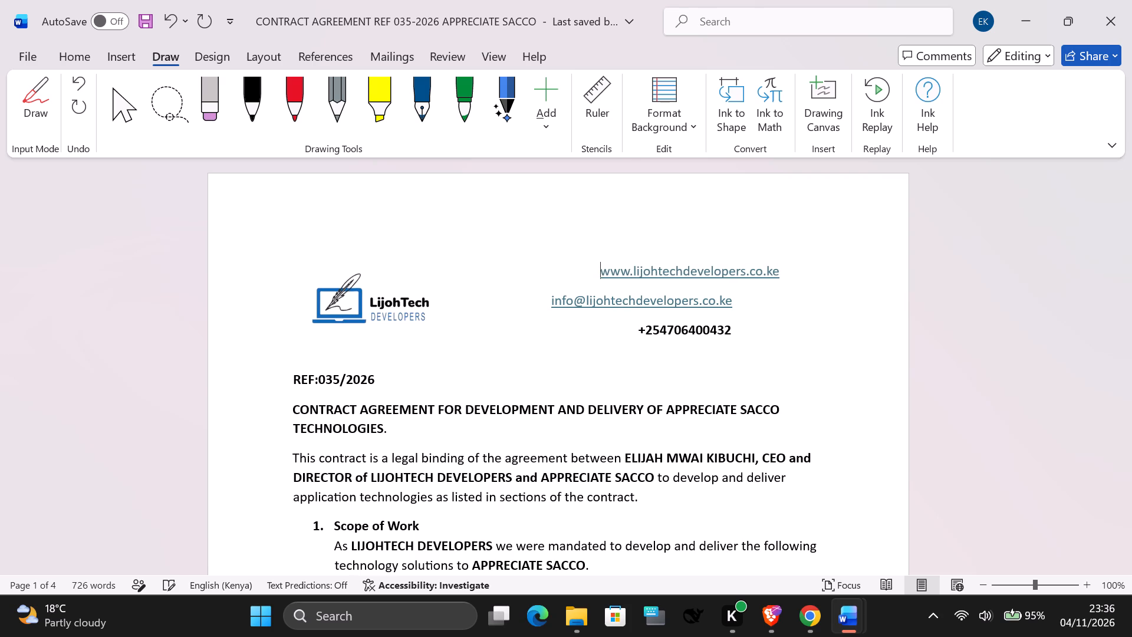
key("BackSpace")
key("BackSpace")
key("BackSpace")
key("BackSpace")
key("BackSpace")
key("BackSpace")
key("BackSpace")
key("BackSpace")
key("BackSpace")
key("BackSpace")
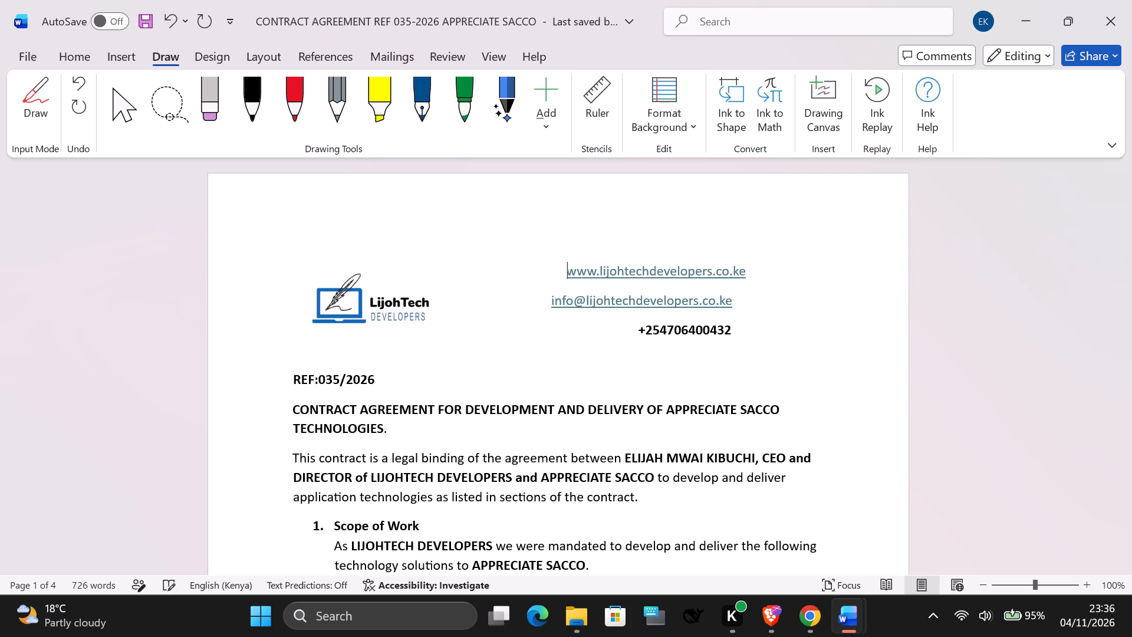
key("BackSpace")
key("BackSpace")
key("BackSpace")
key("BackSpace")
key("BackSpace")
key("BackSpace")
key("BackSpace")
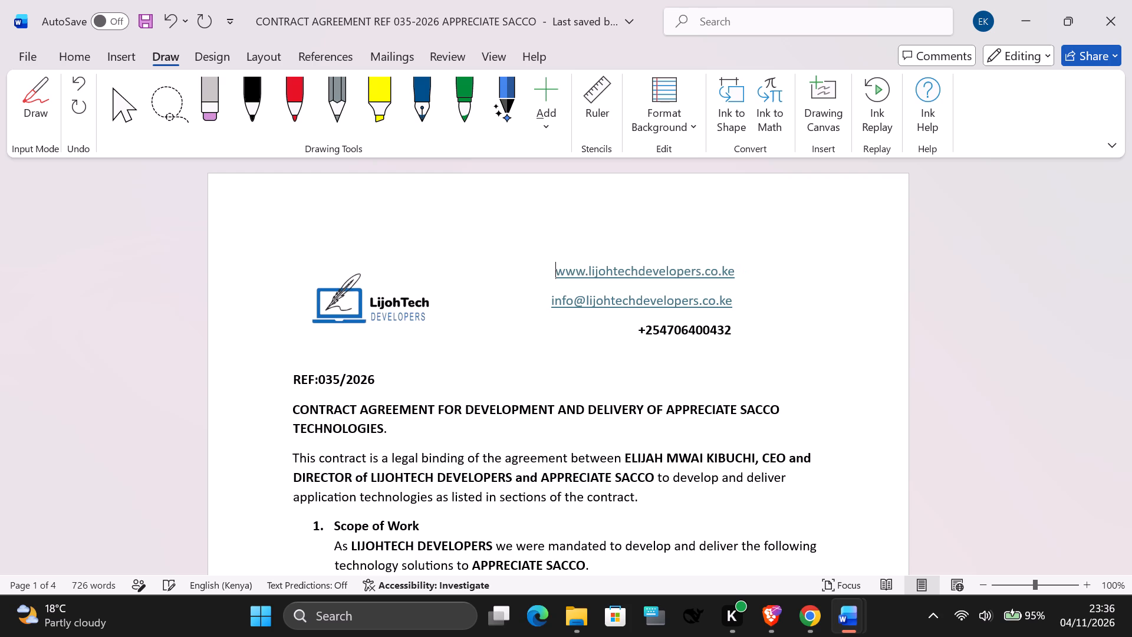
key("BackSpace")
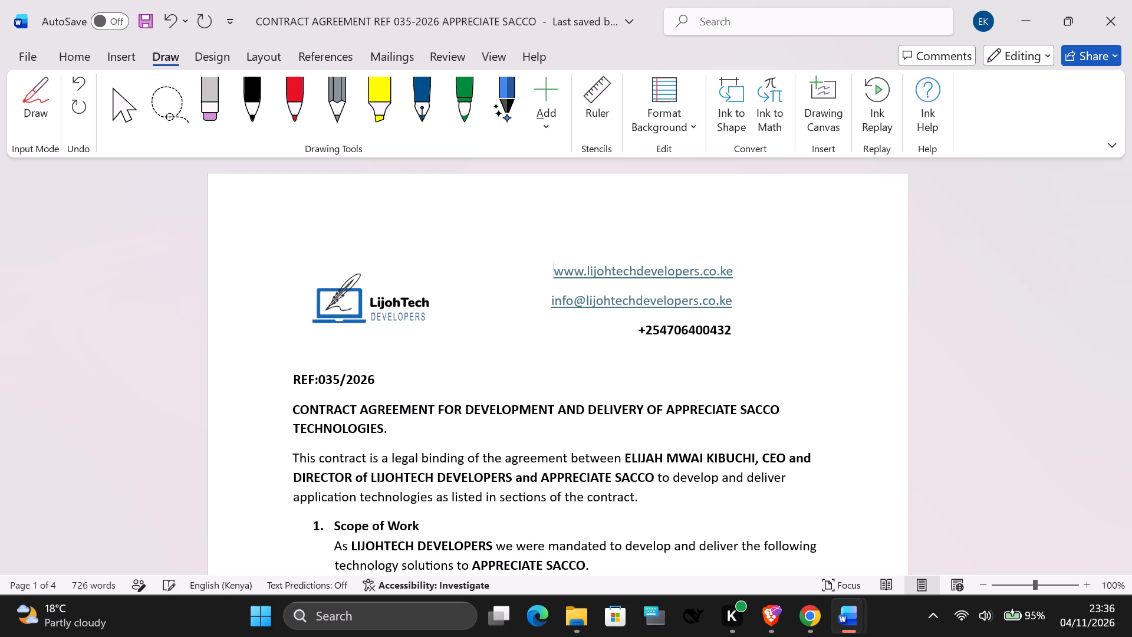
key("BackSpace")
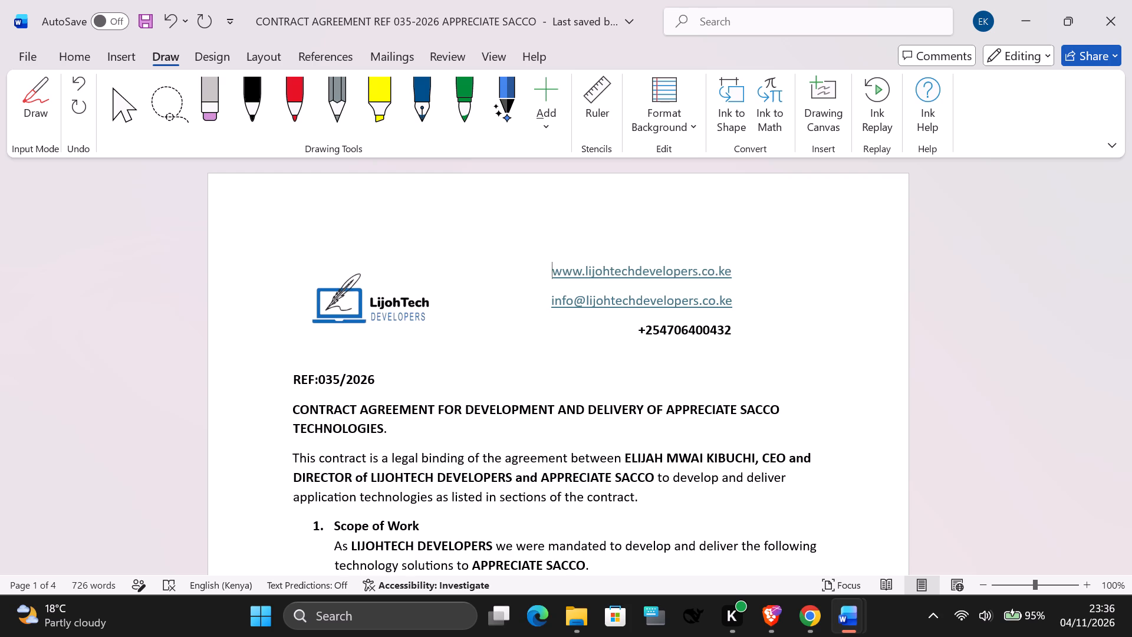
Save the contract agreement.
key("ctrl+s")
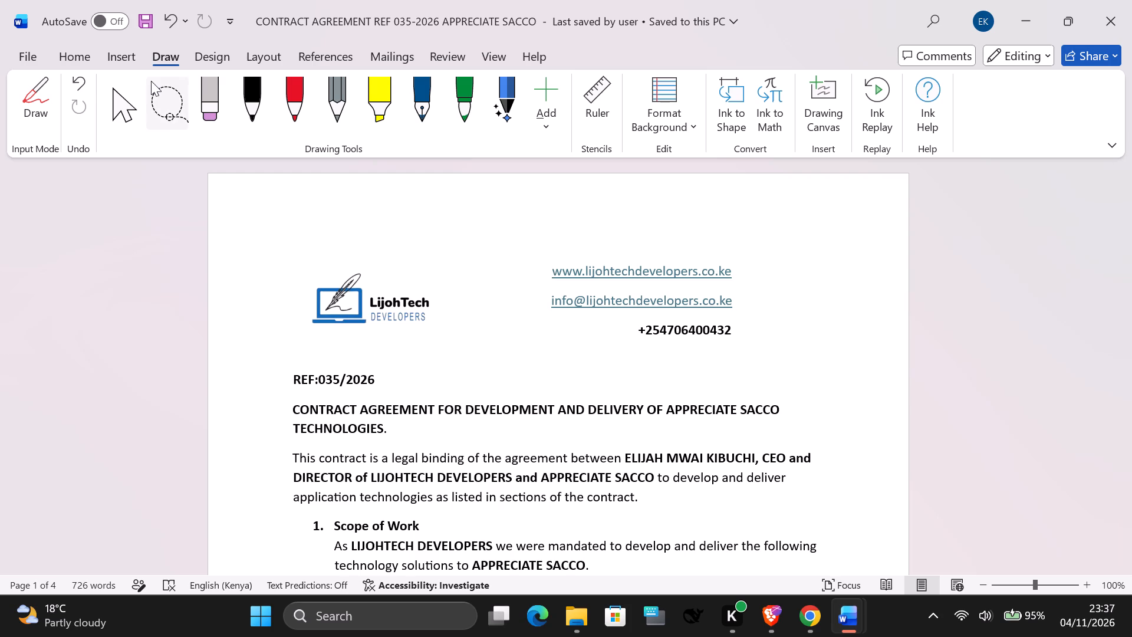
Check the font and paragraph formatting of the letterhead's phone number, email address and logo, and of the contract title.
left_click(45, 62)
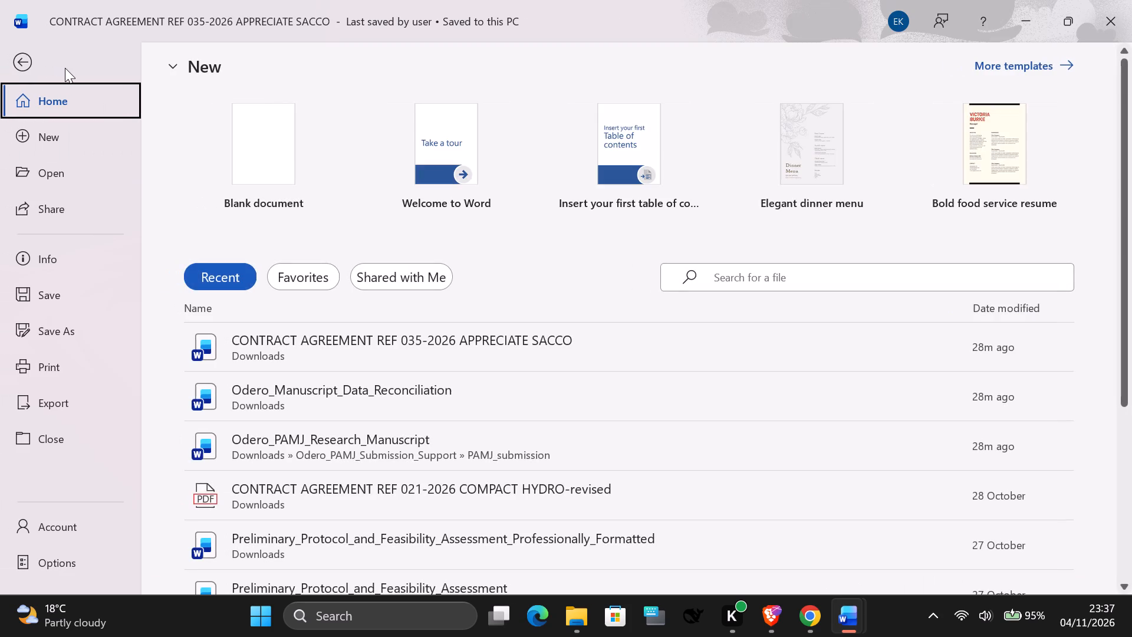
left_click(28, 63)
left_click(88, 65)
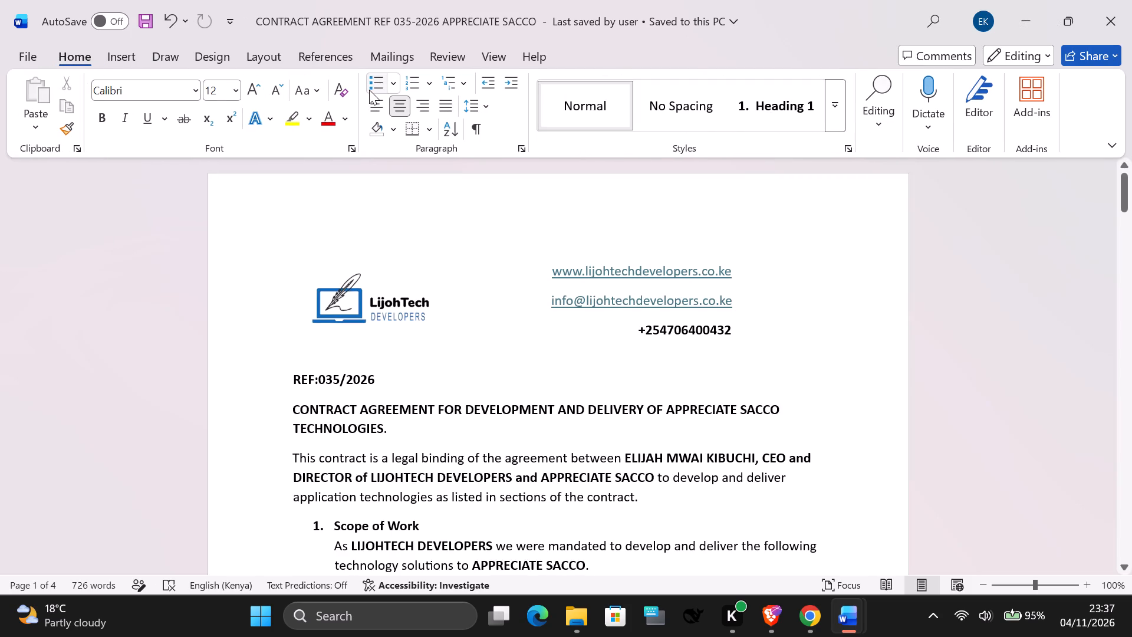
left_click(642, 336)
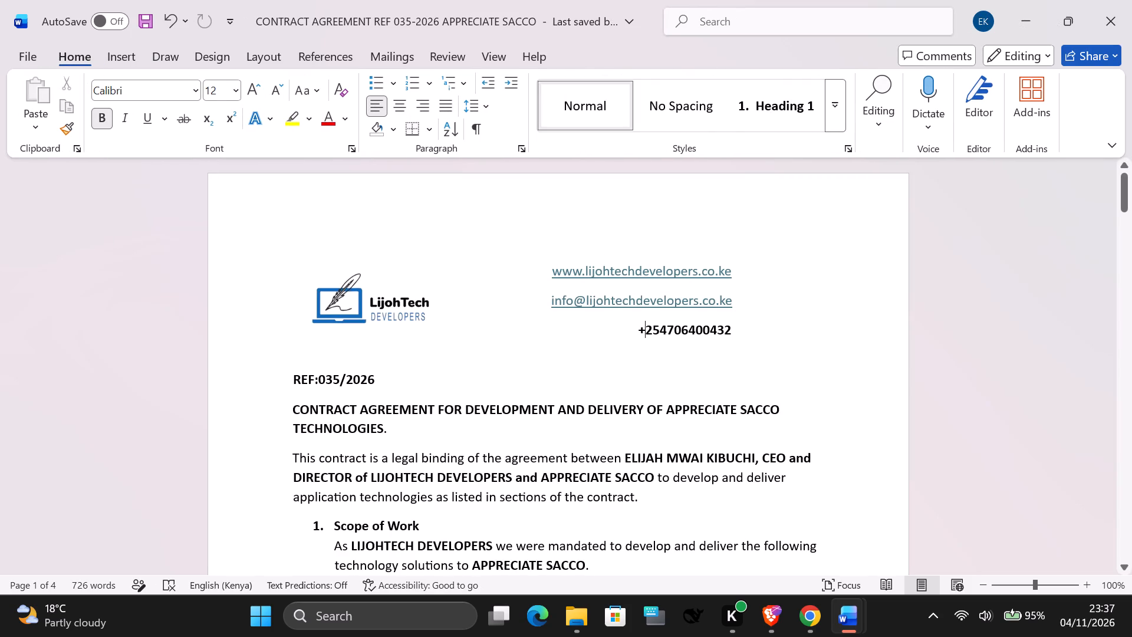
double_click(666, 336)
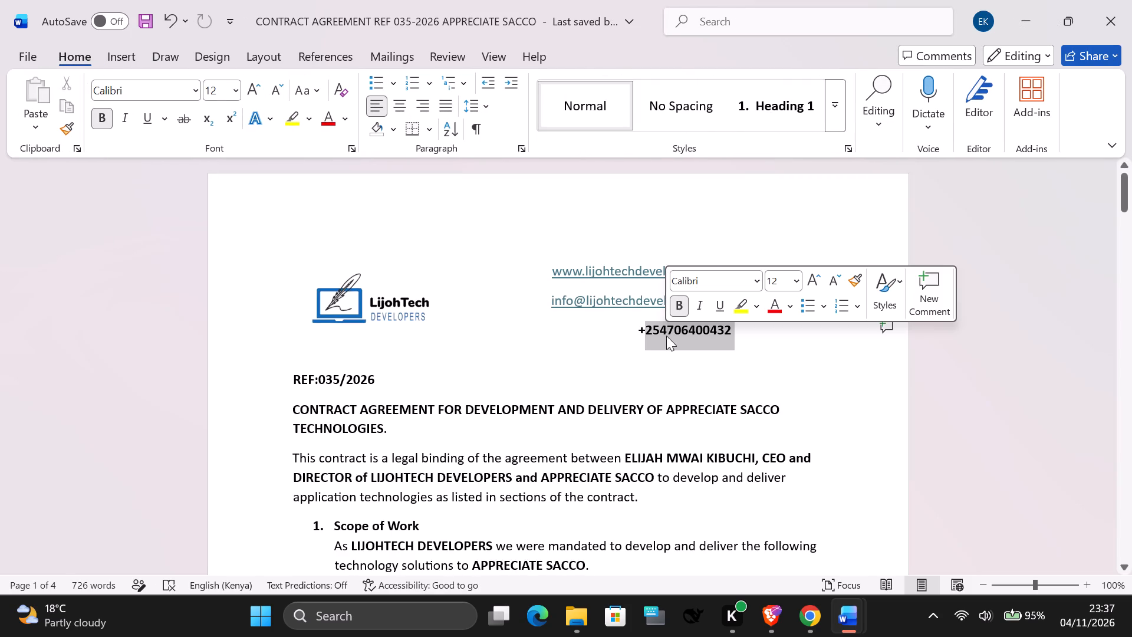
left_click(723, 360)
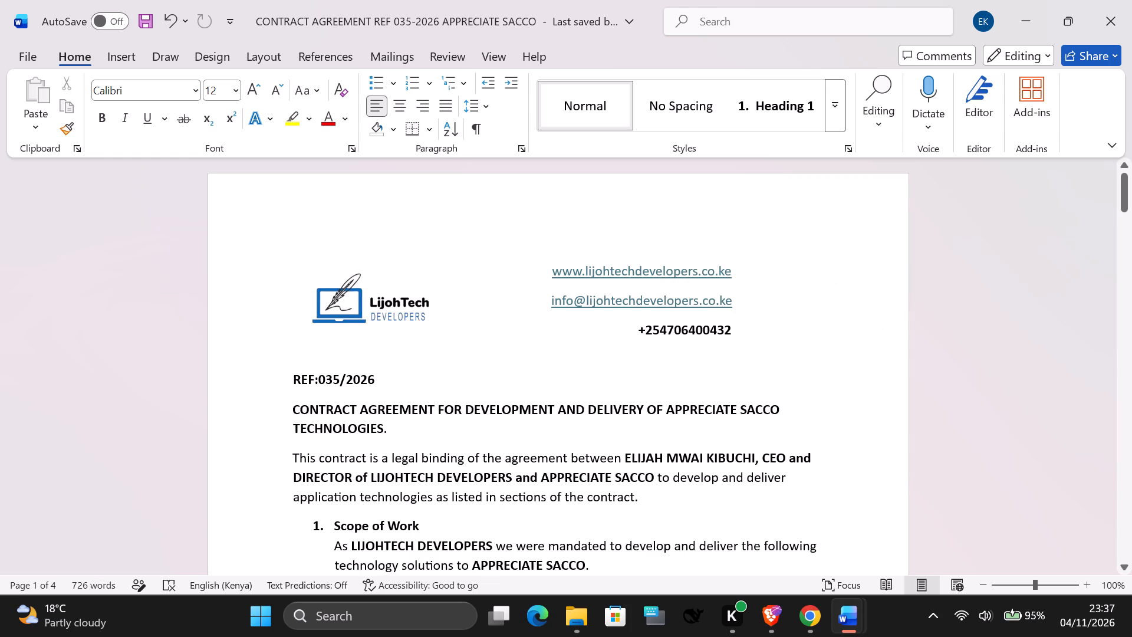
left_click(707, 434)
double_click(511, 409)
triple_click(511, 409)
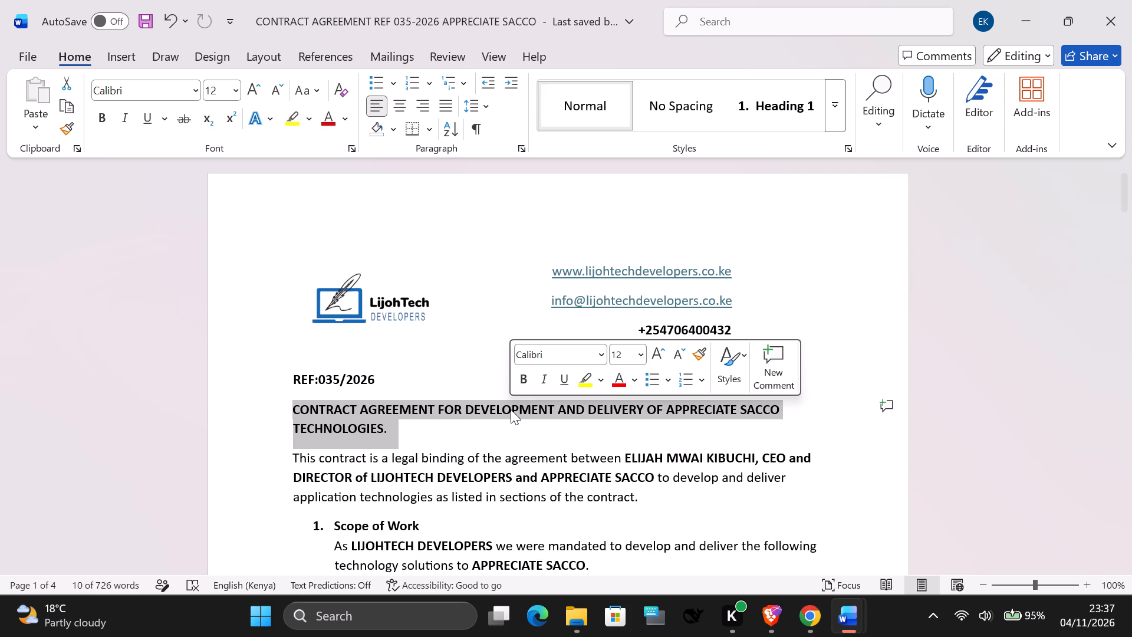
left_click(431, 225)
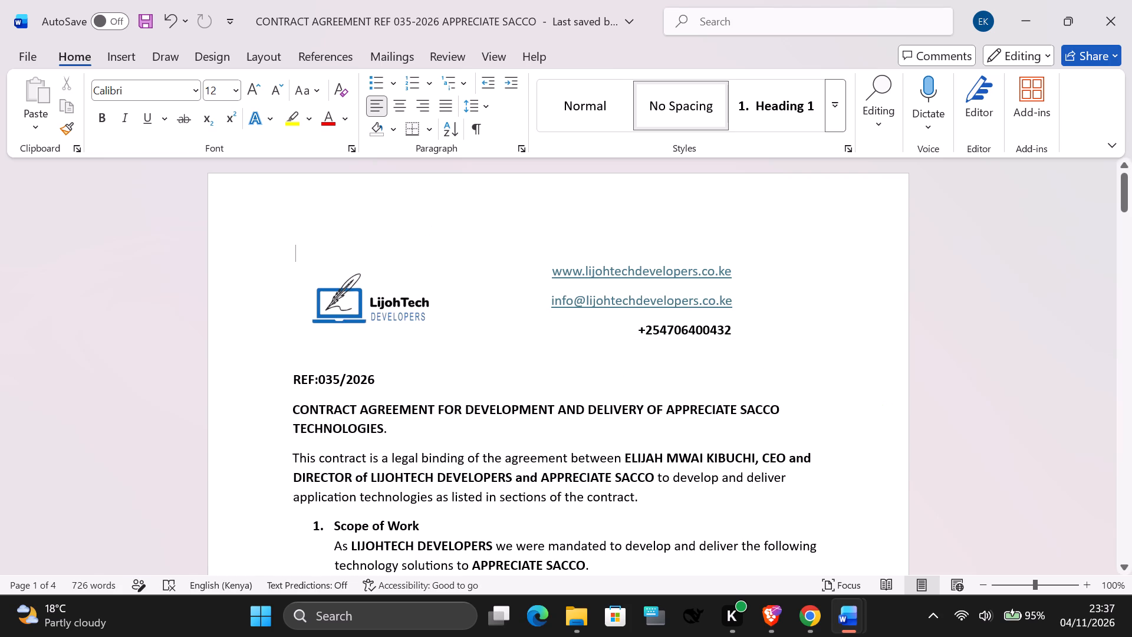
left_click(386, 330)
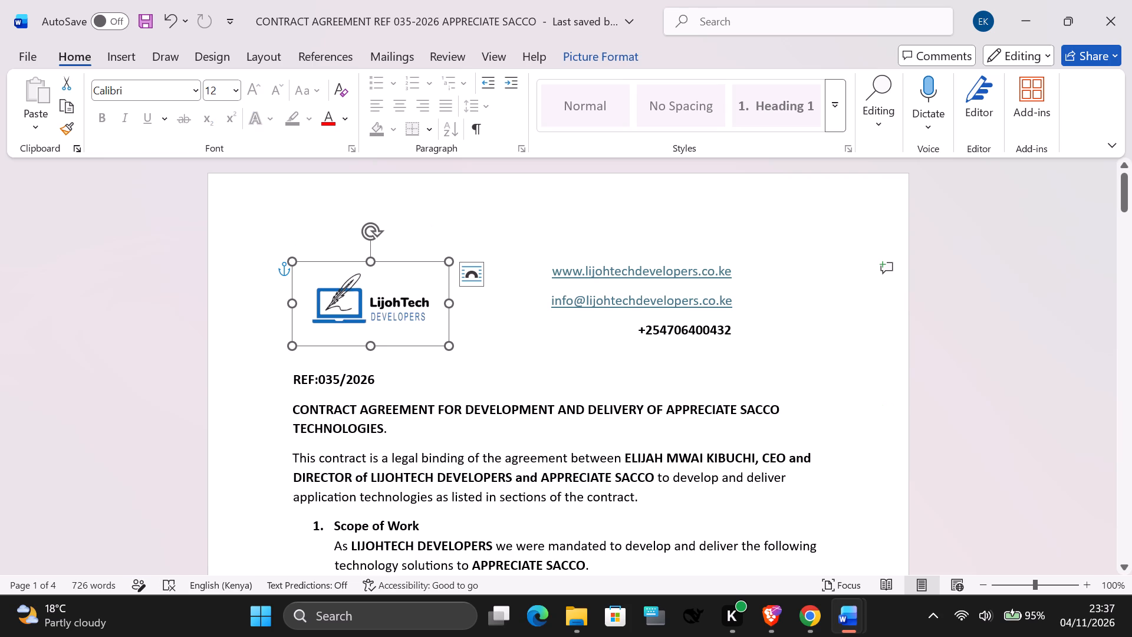
left_click(597, 310)
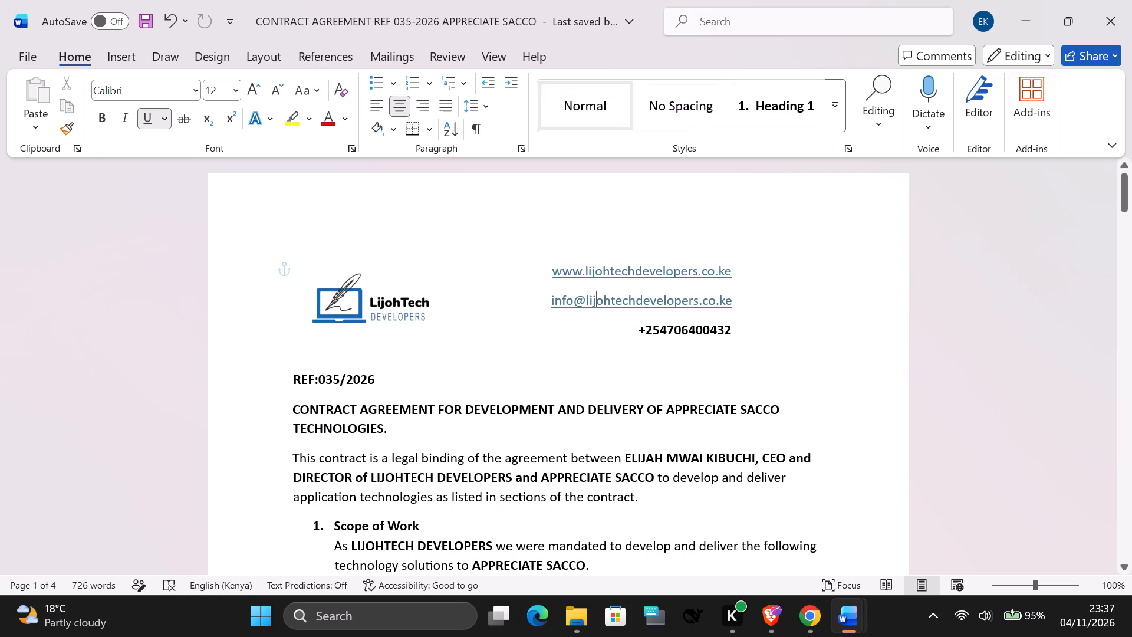
left_click(597, 310)
left_click(597, 310)
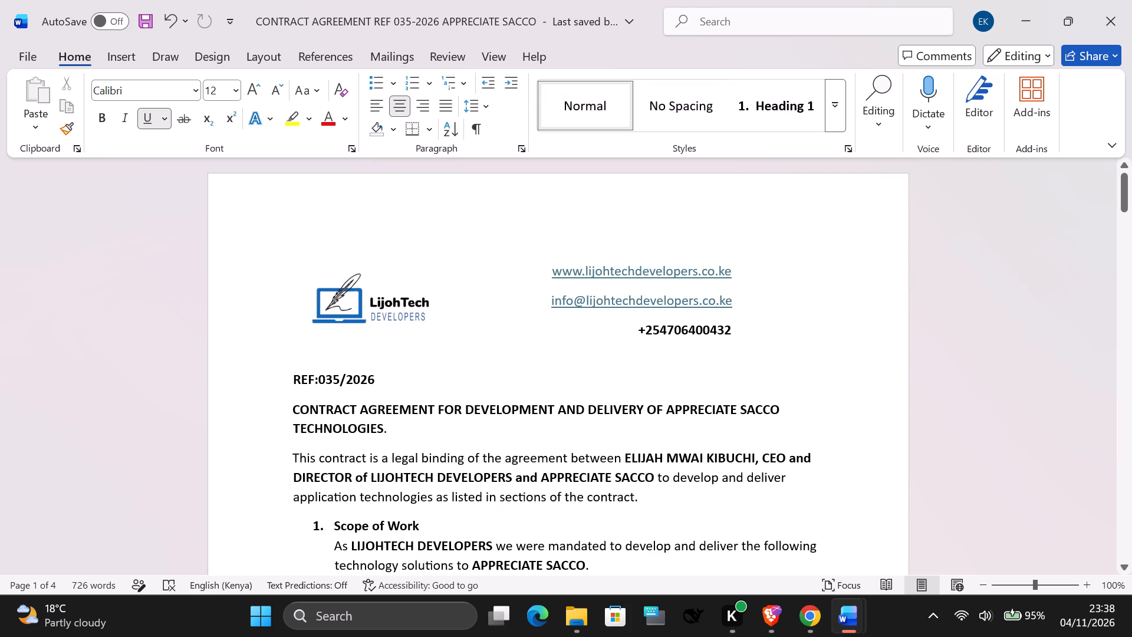
double_click(597, 310)
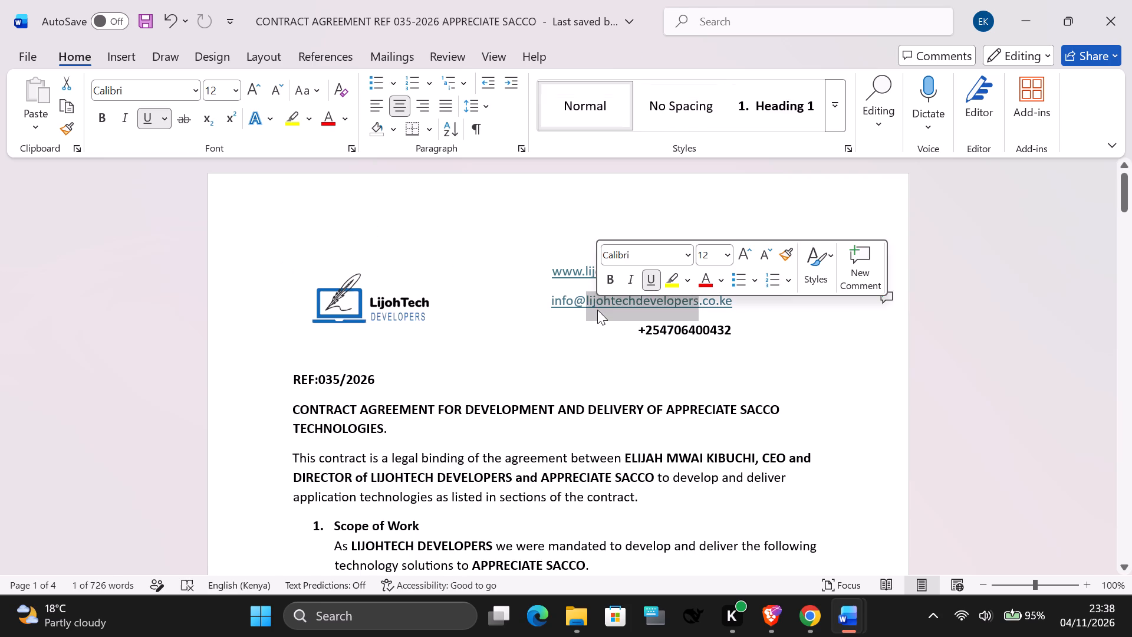
left_click(597, 310)
left_click(597, 310)
triple_click(597, 310)
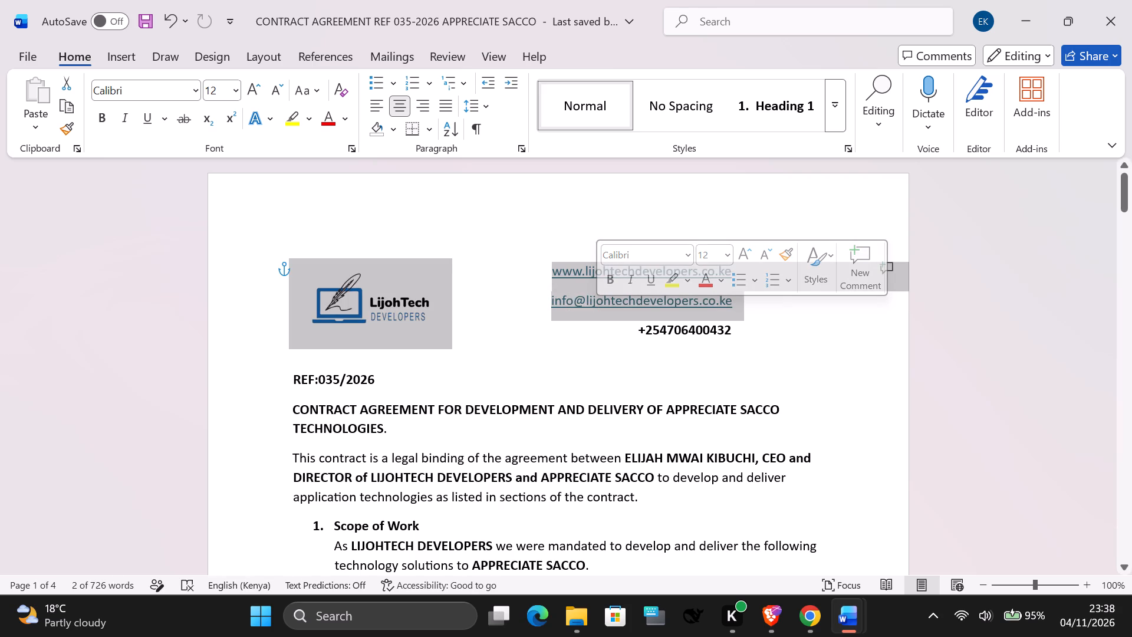
double_click(677, 337)
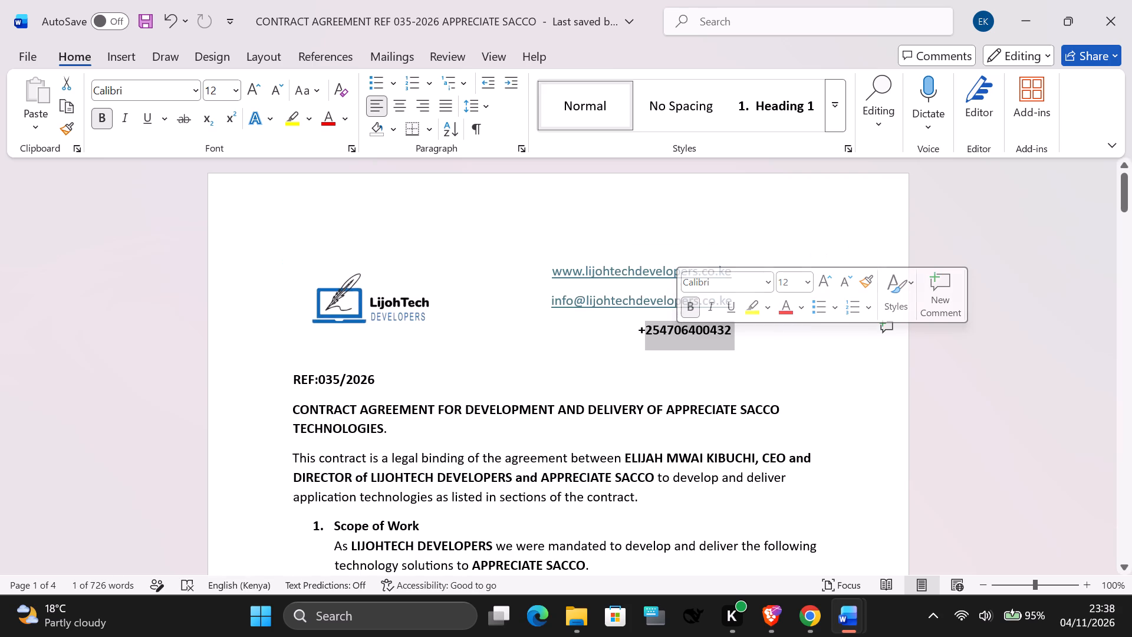
triple_click(620, 308)
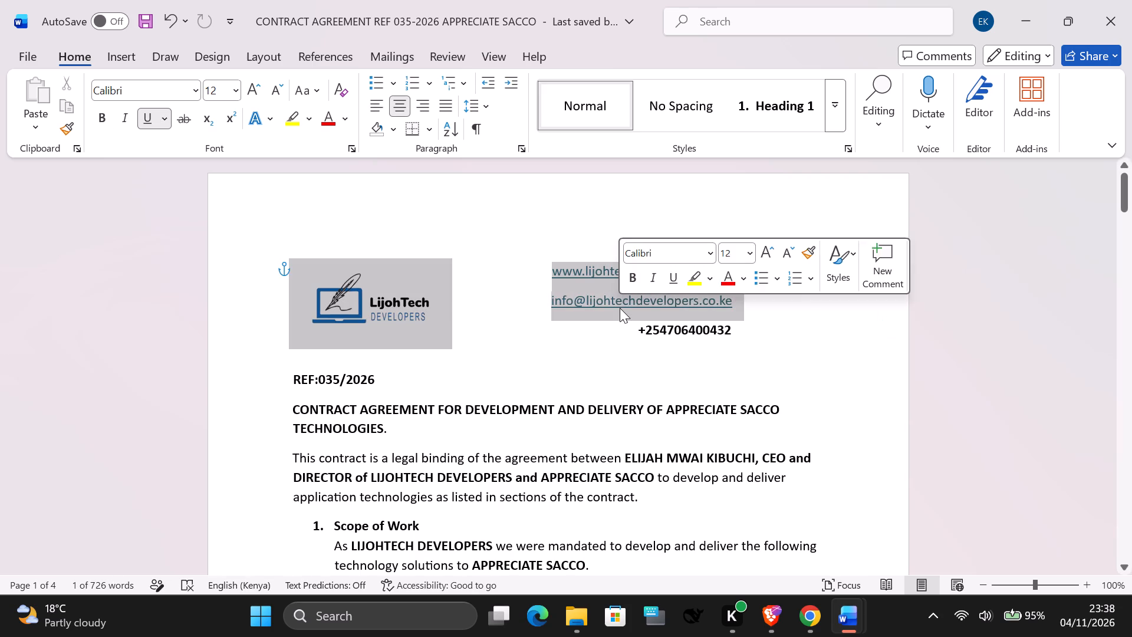
double_click(620, 308)
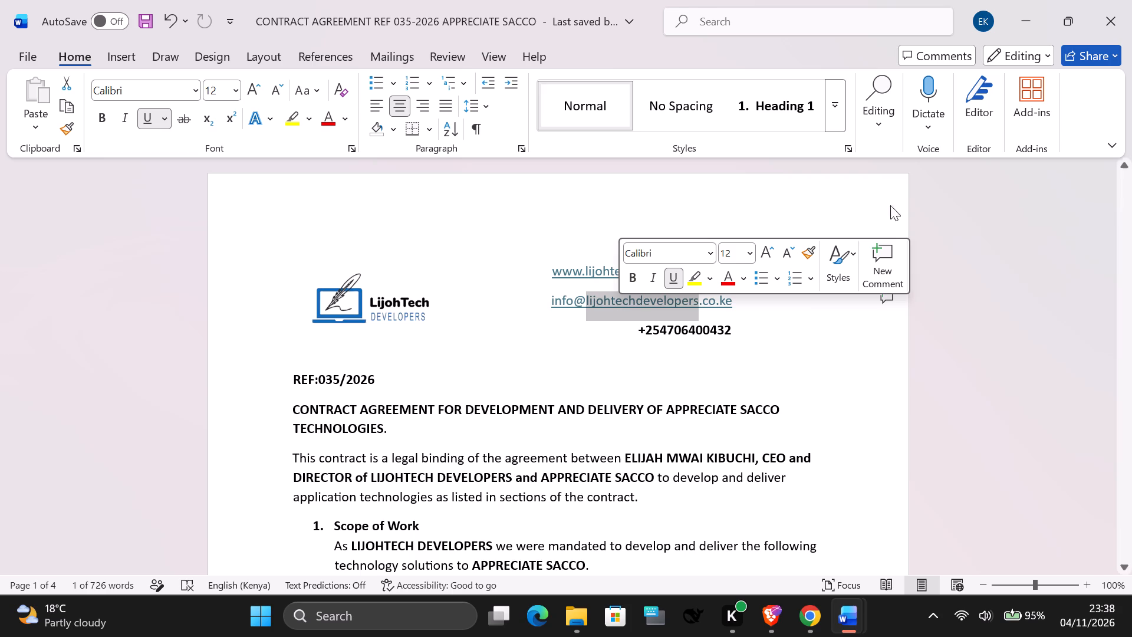
Review the Scope of Work and Project Timelines and Milestones sections and return to the letterhead on the first page.
left_click_drag(1131, 193, 1131, 195)
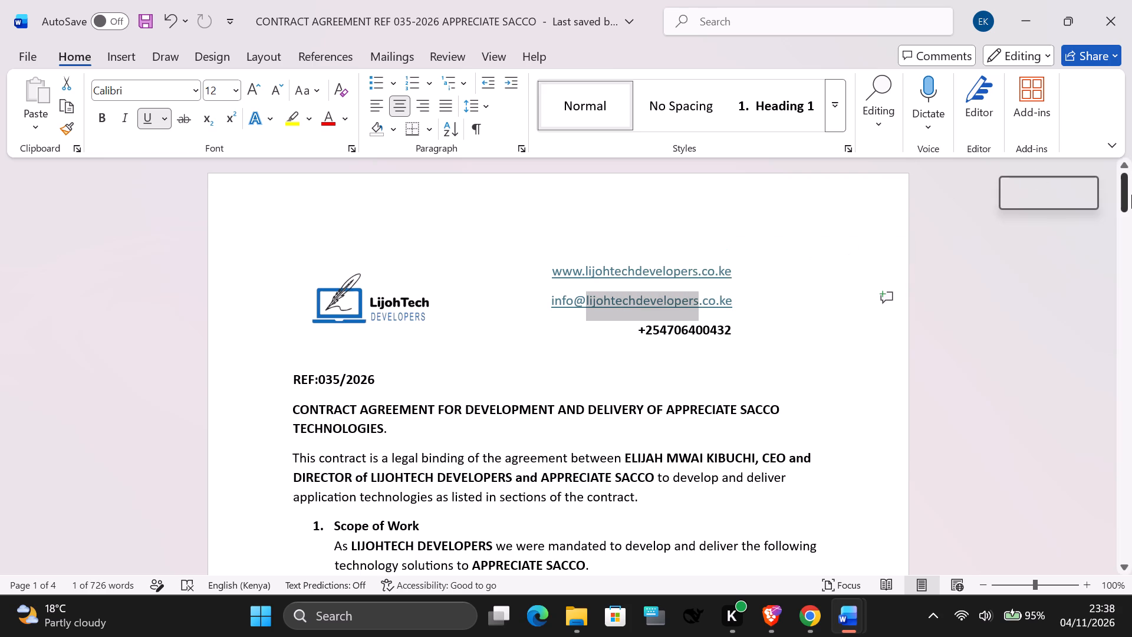
left_click_drag(1131, 195, 1129, 232)
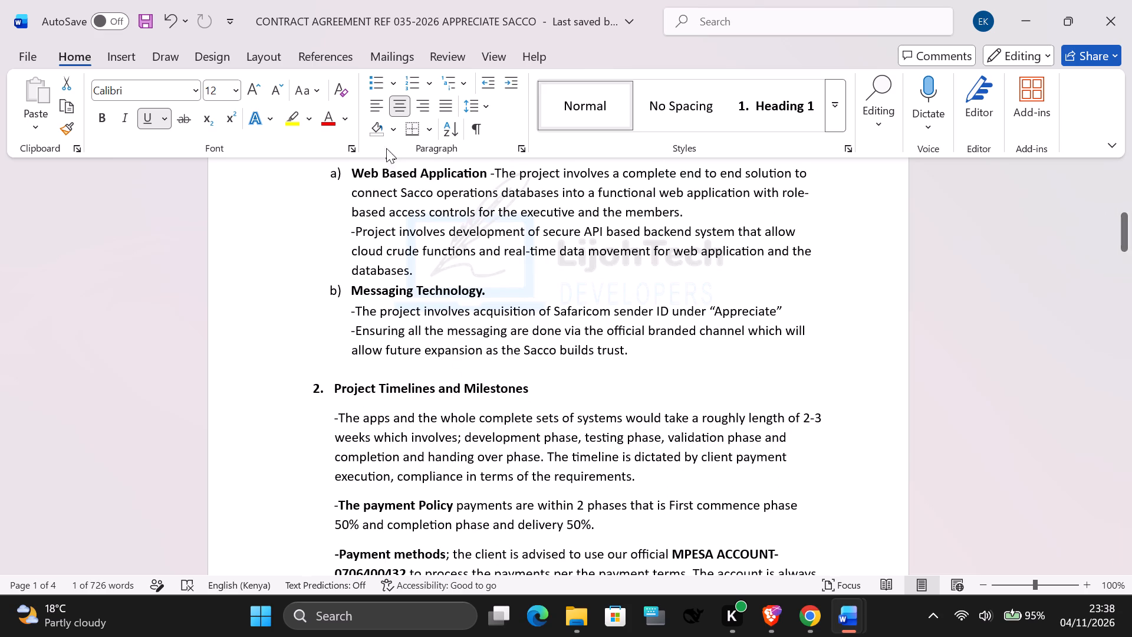
left_click(85, 65)
left_click(1121, 194)
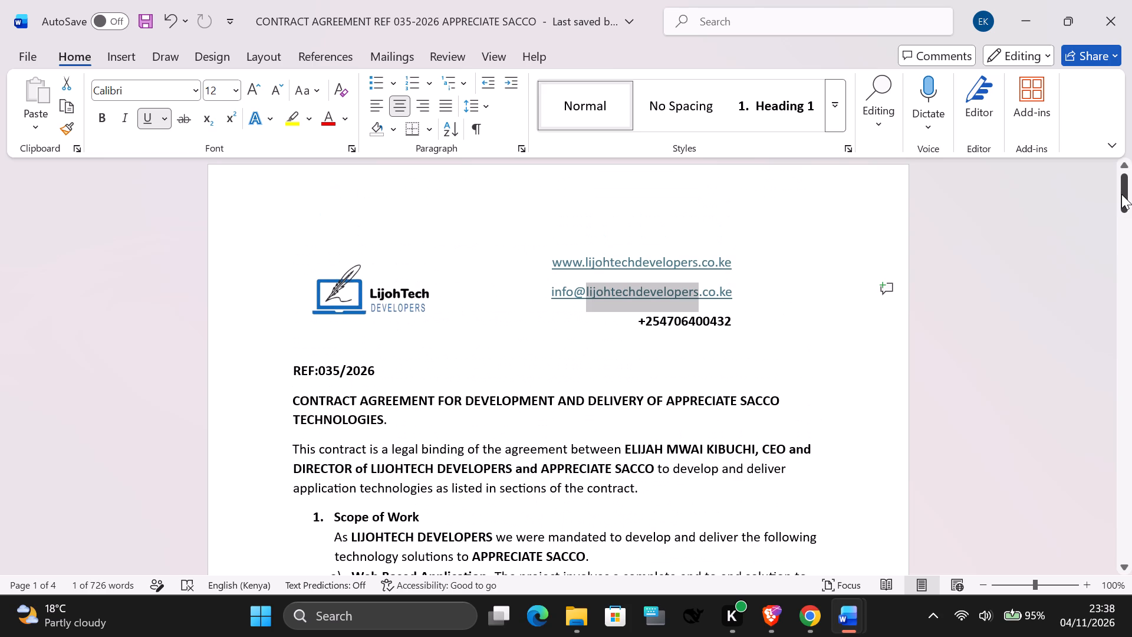
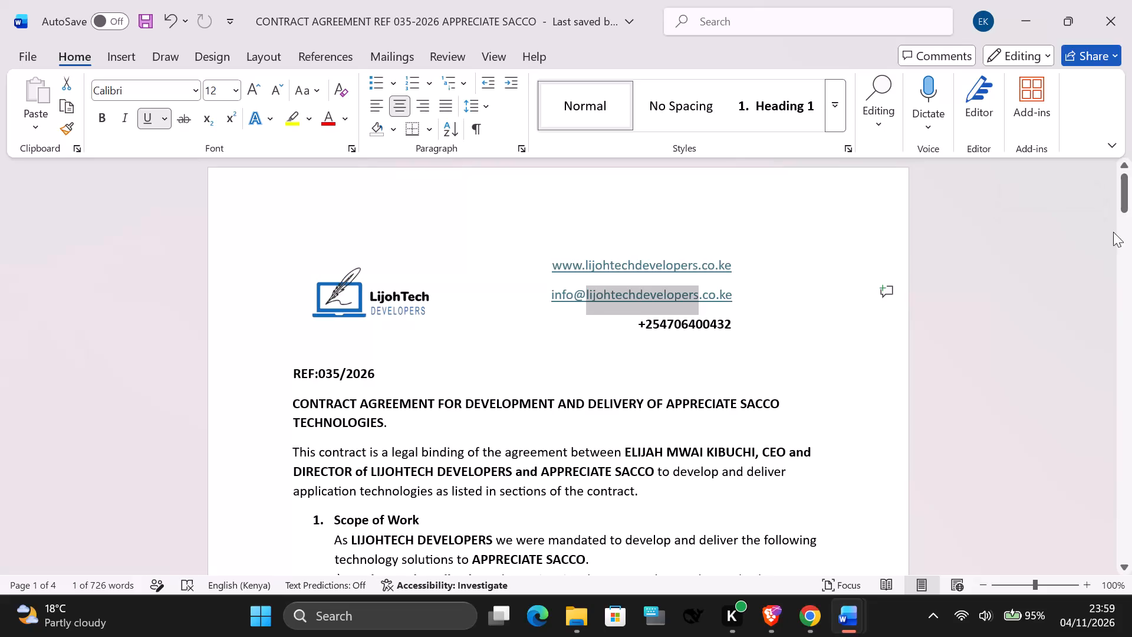
Review the whole contract agreement from the letterhead through the numbered sections to the end of the last page.
left_click(798, 294)
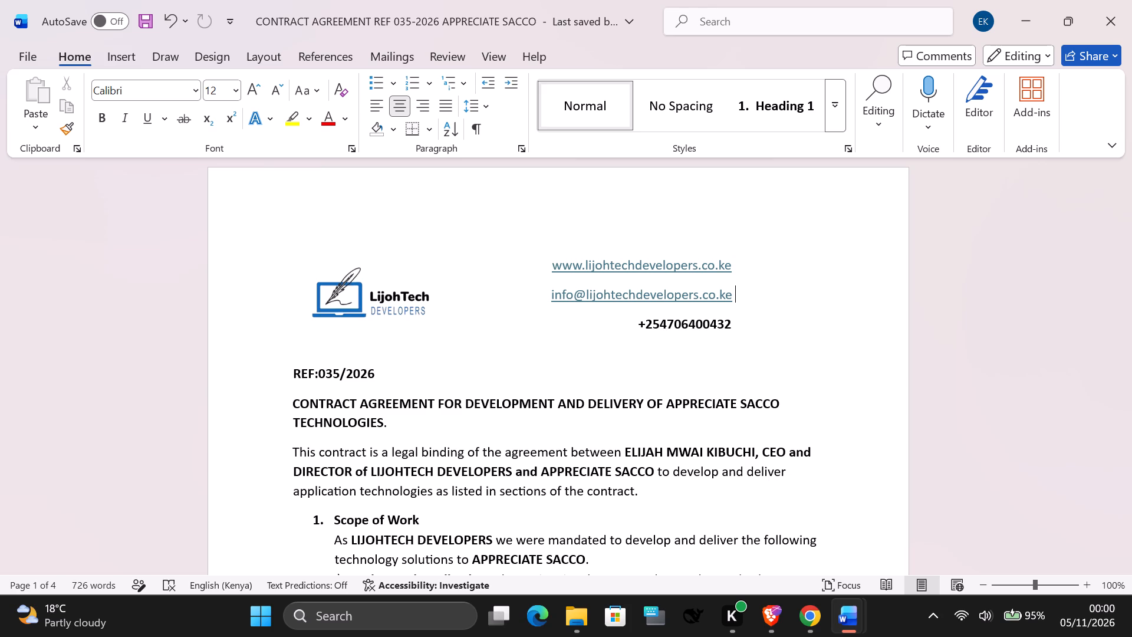
scroll(796, 297, "down", 7)
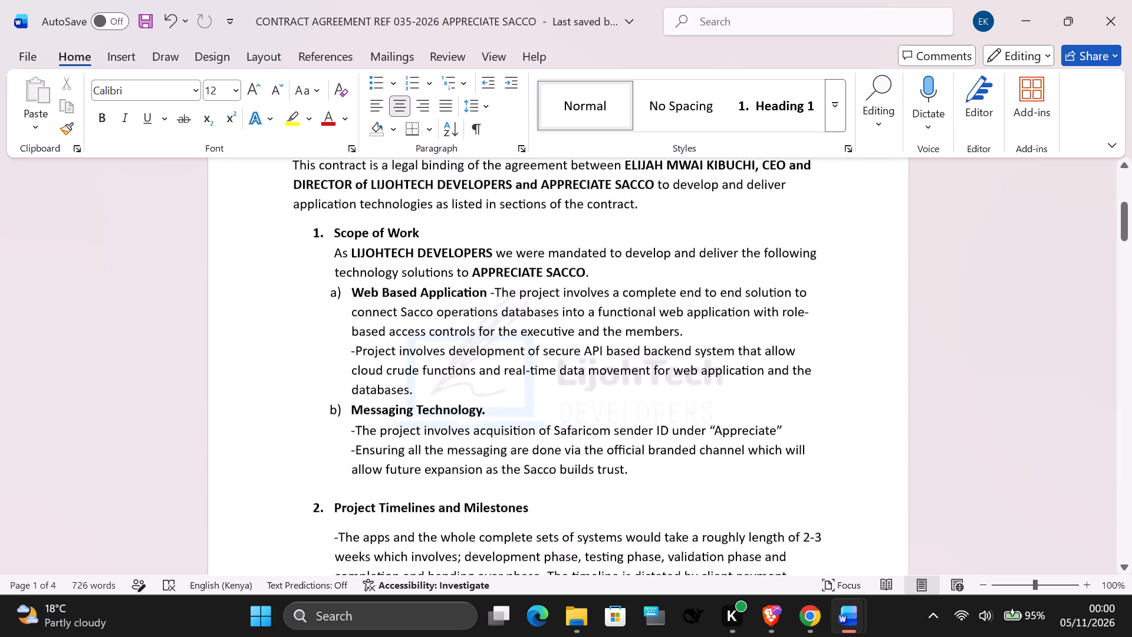
scroll(796, 297, "down", 17)
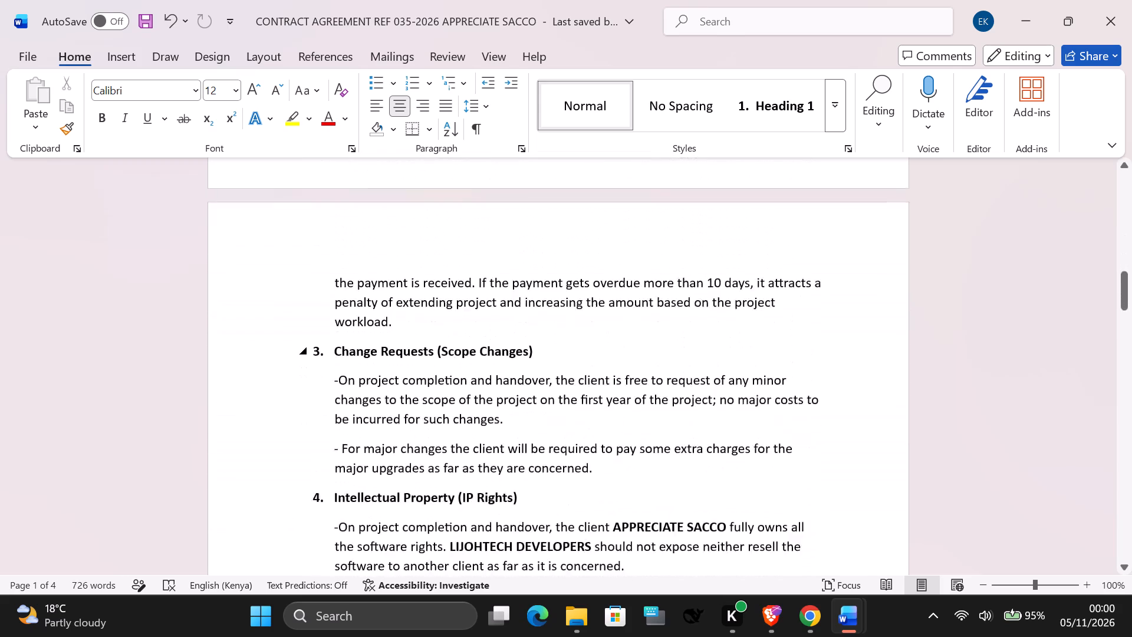
scroll(796, 297, "down", 12)
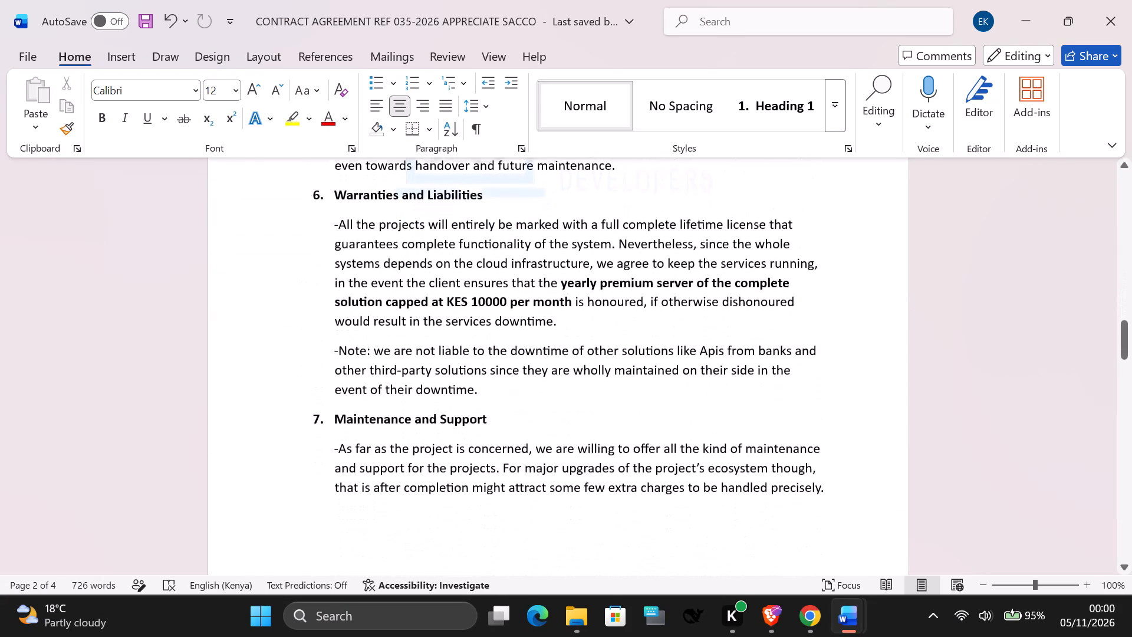
scroll(796, 297, "down", 20)
scroll(796, 297, "down", 8)
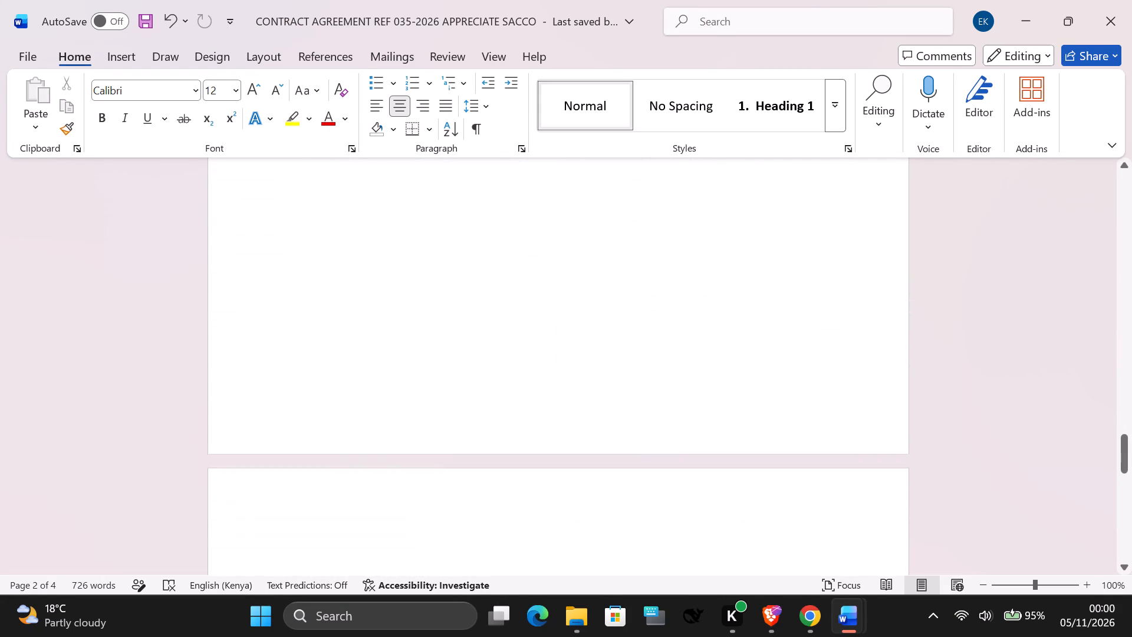
scroll(796, 297, "down", 17)
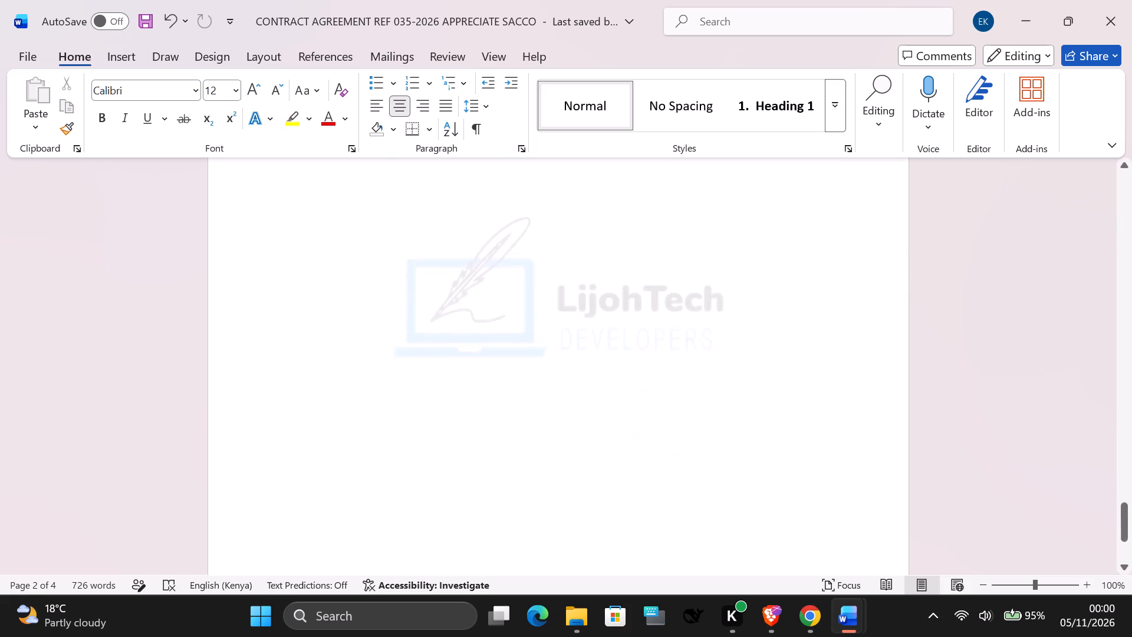
scroll(796, 297, "down", 9)
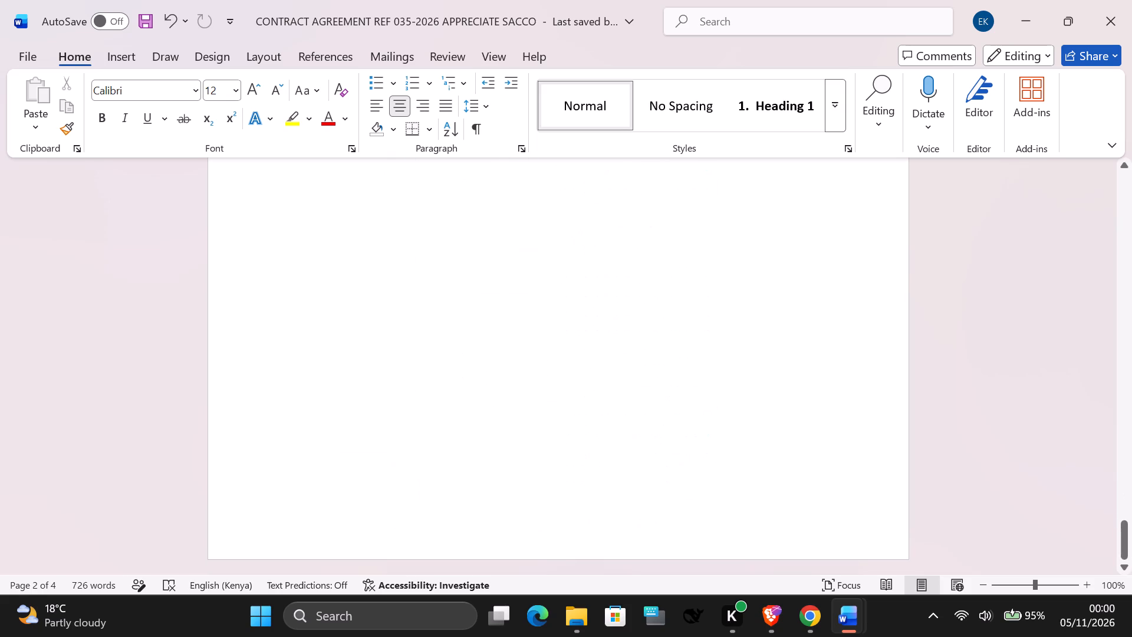
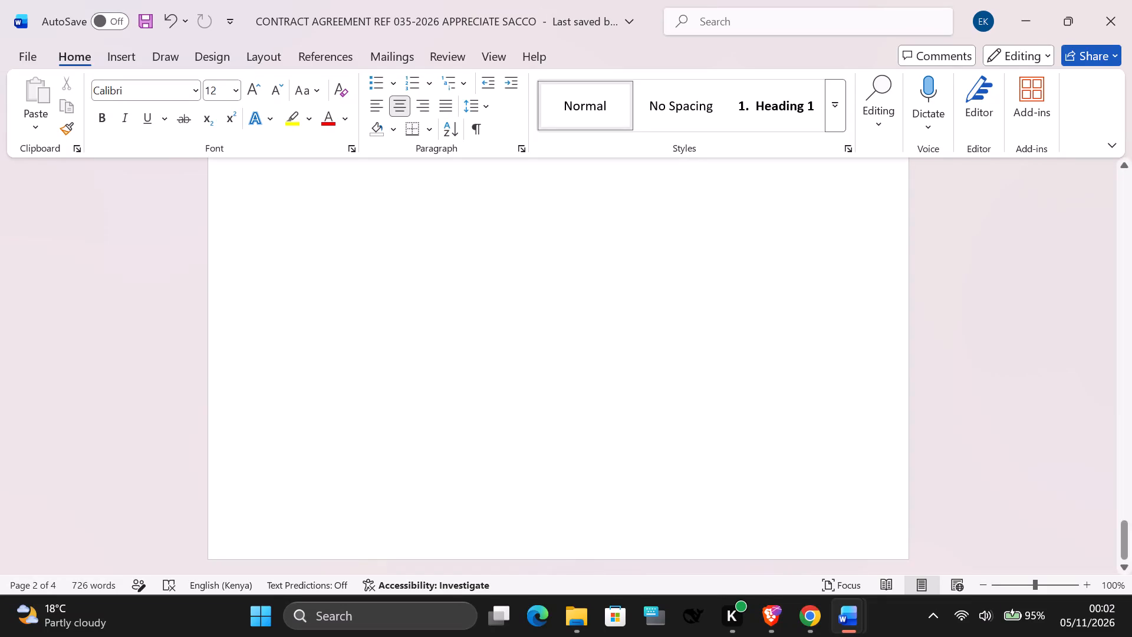
Review the contract backwards from the blank last page, through the signature block, to the Confidentiality and Warranties clauses.
right_click(778, 280)
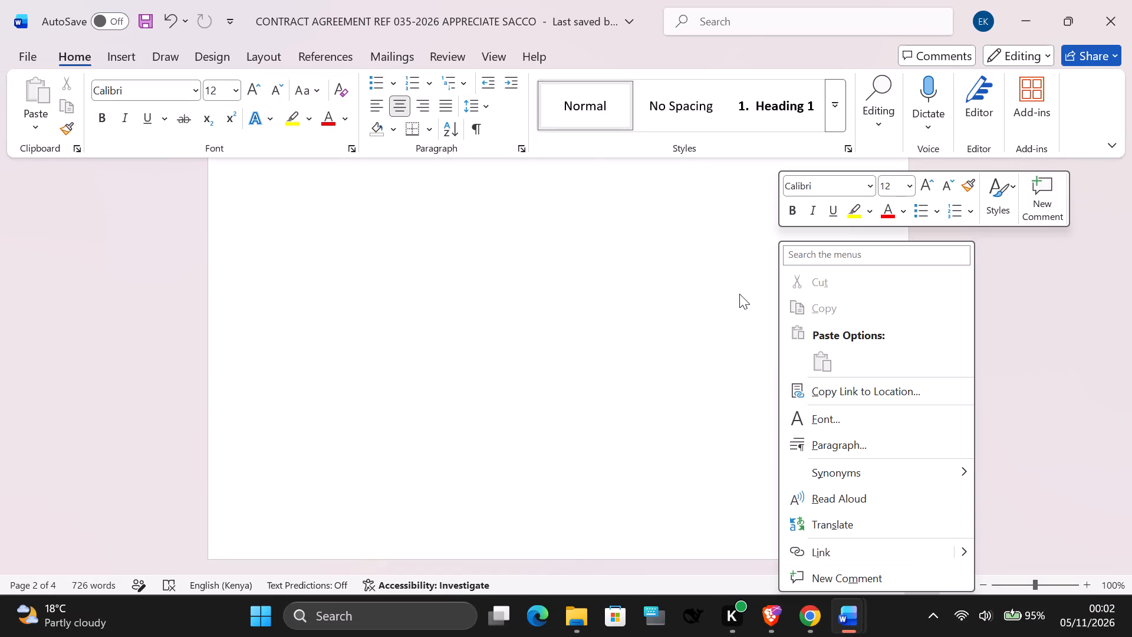
scroll(739, 294, "up", 15)
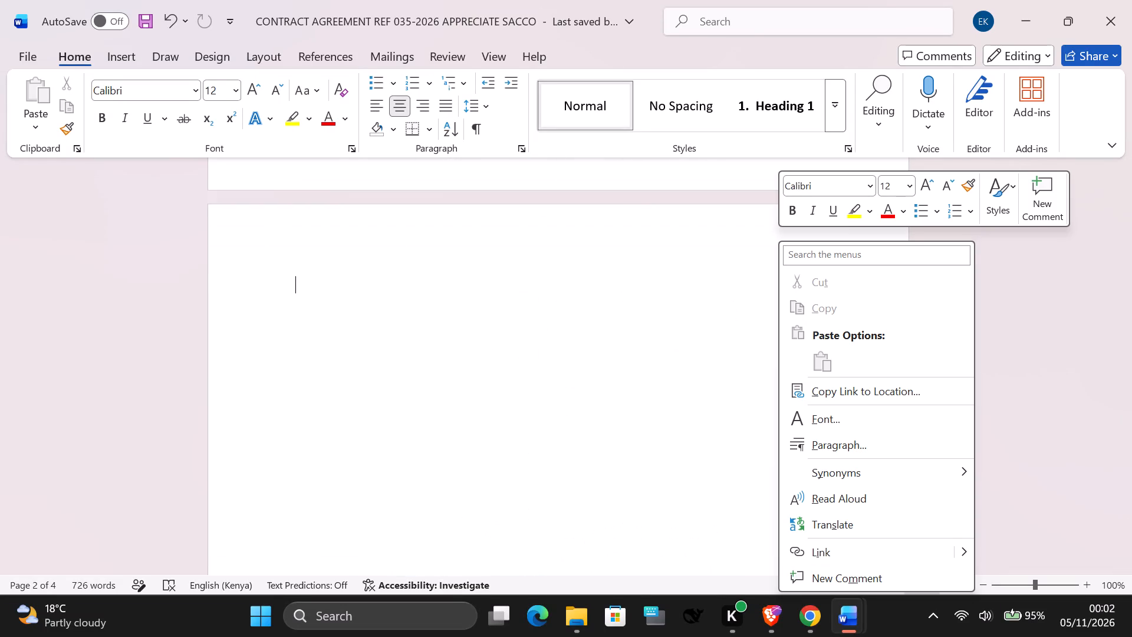
scroll(733, 302, "up", 2)
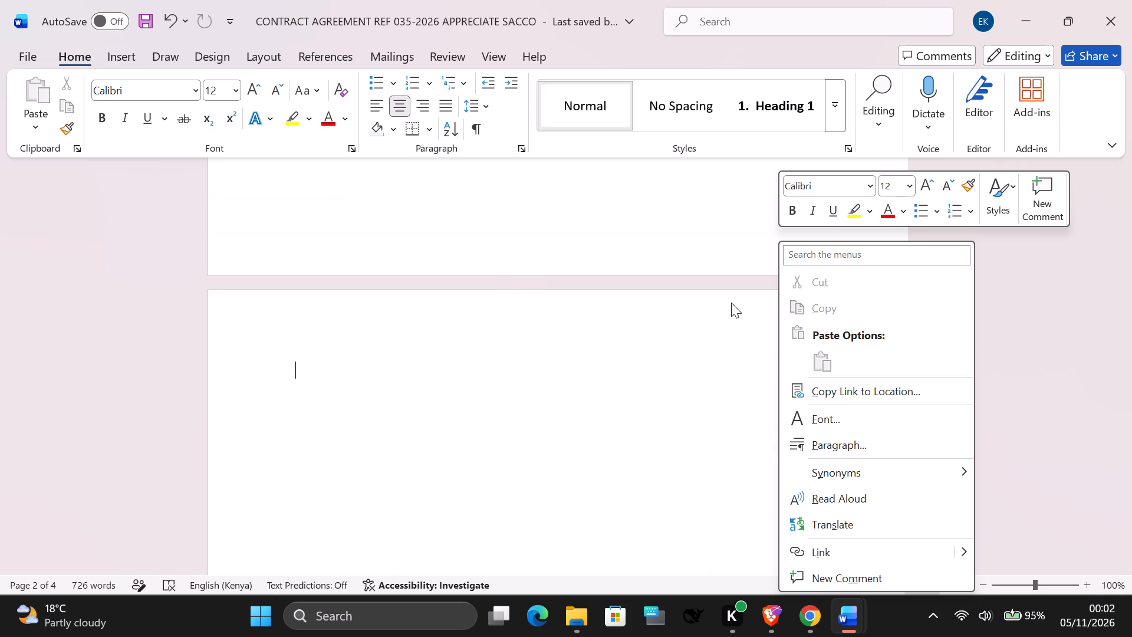
scroll(738, 303, "up", 14)
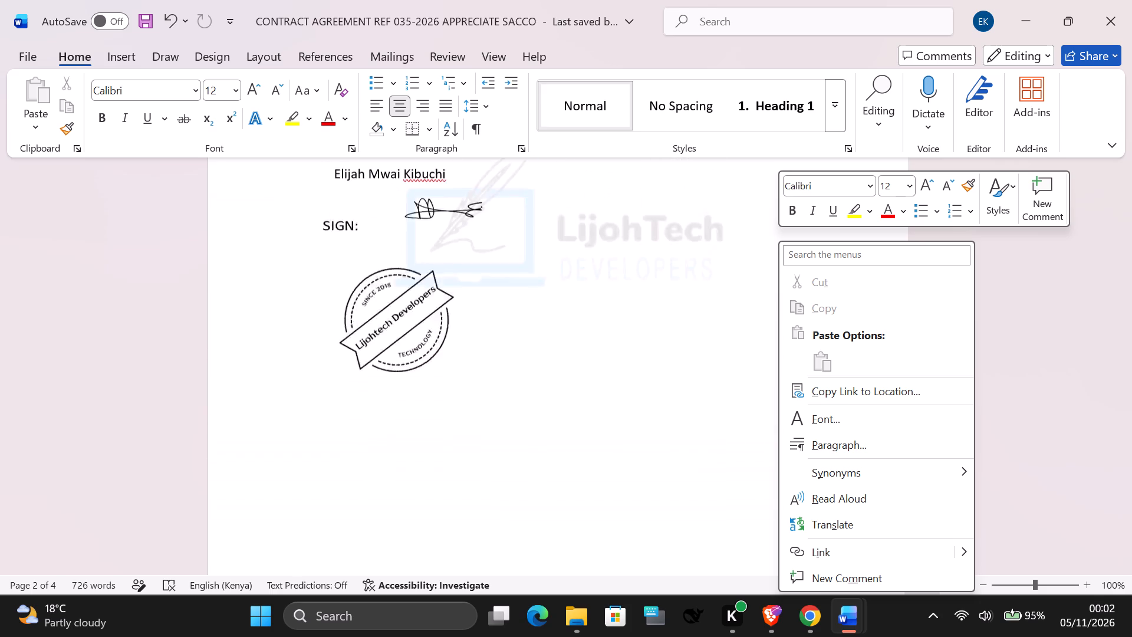
scroll(738, 303, "up", 13)
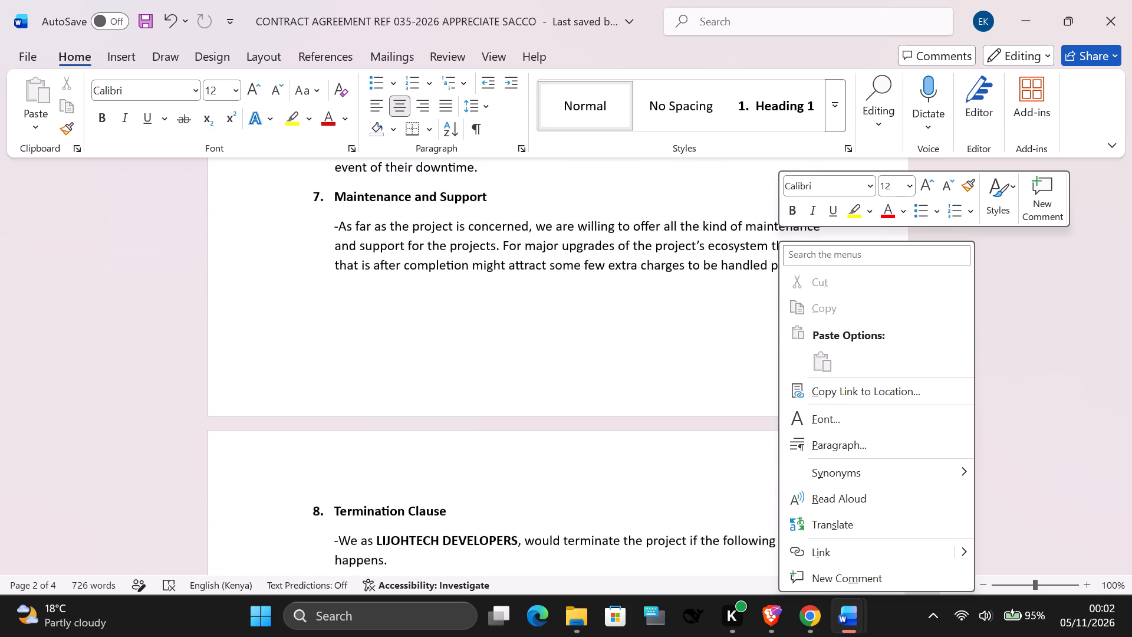
scroll(738, 303, "up", 8)
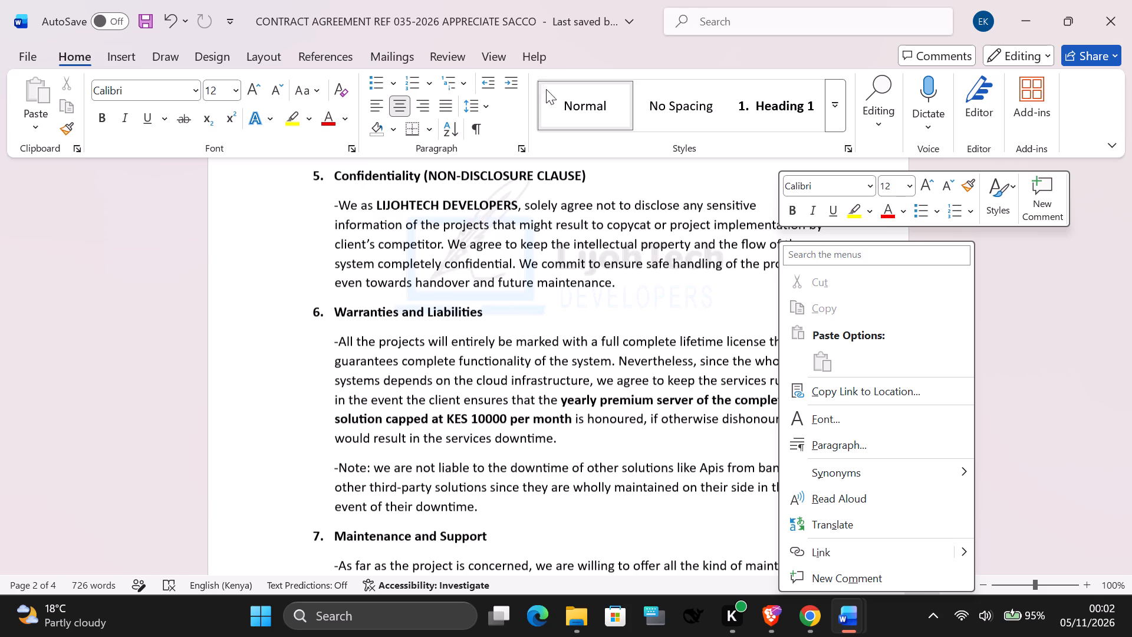
left_click(397, 256)
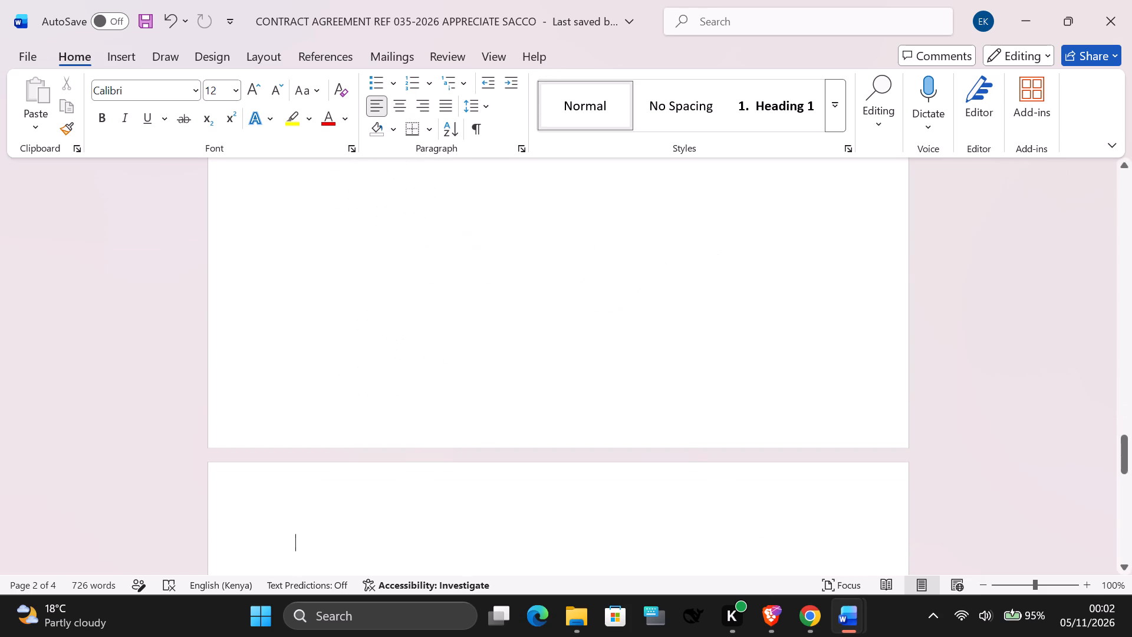
Review the signature block and the clauses from Termination back to Scope of Work, ending at the letterhead on the first page.
scroll(397, 247, "up", 5)
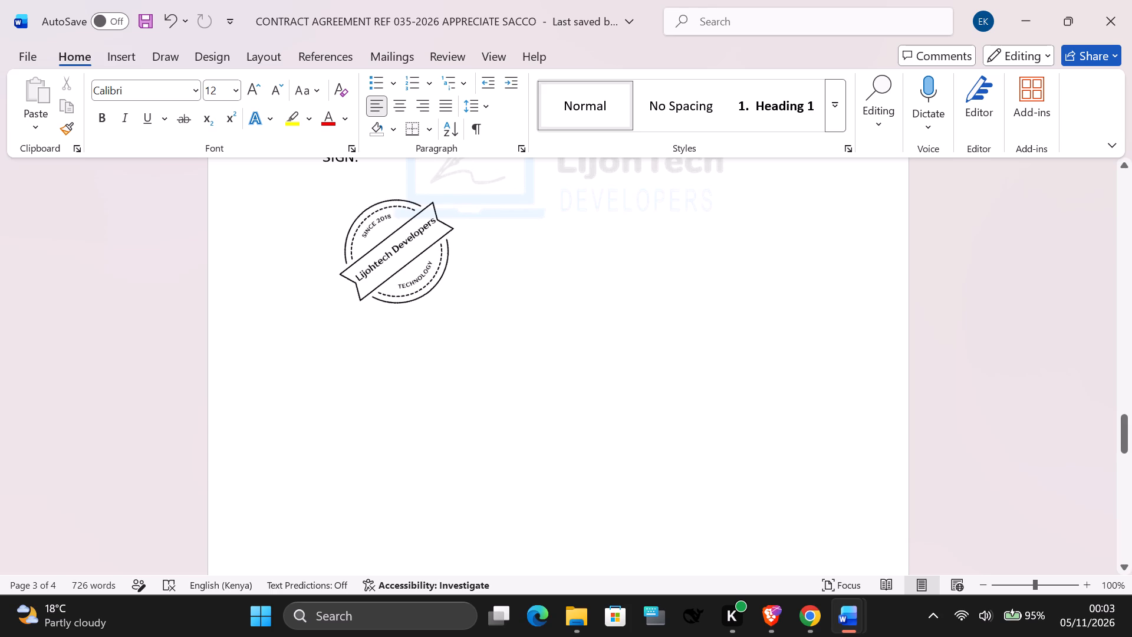
scroll(462, 172, "up", 6)
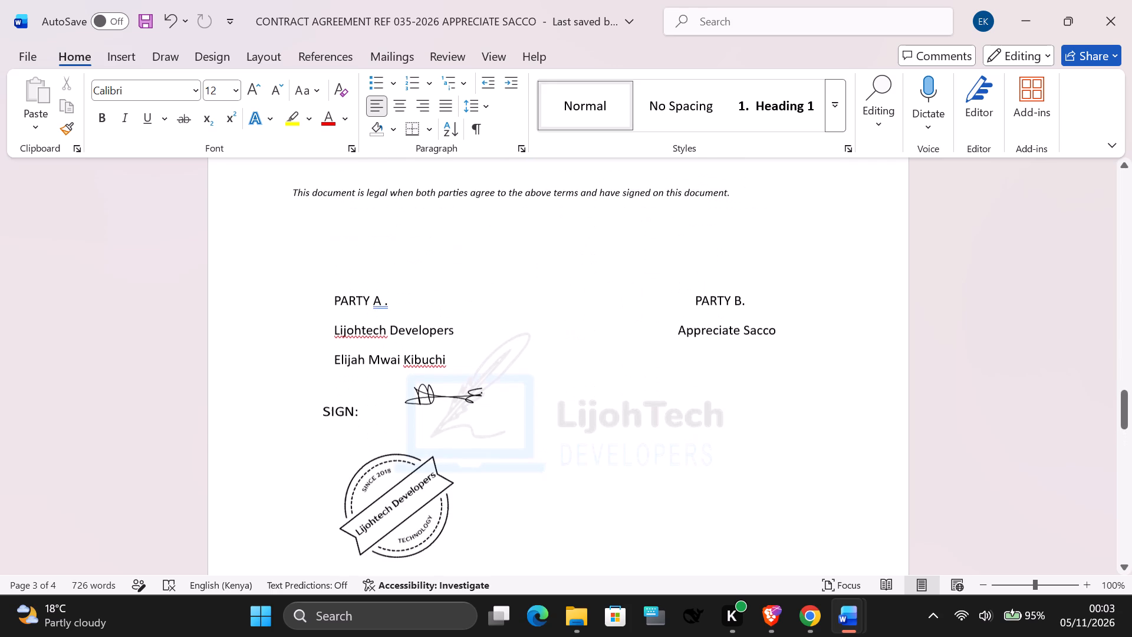
scroll(470, 179, "up", 8)
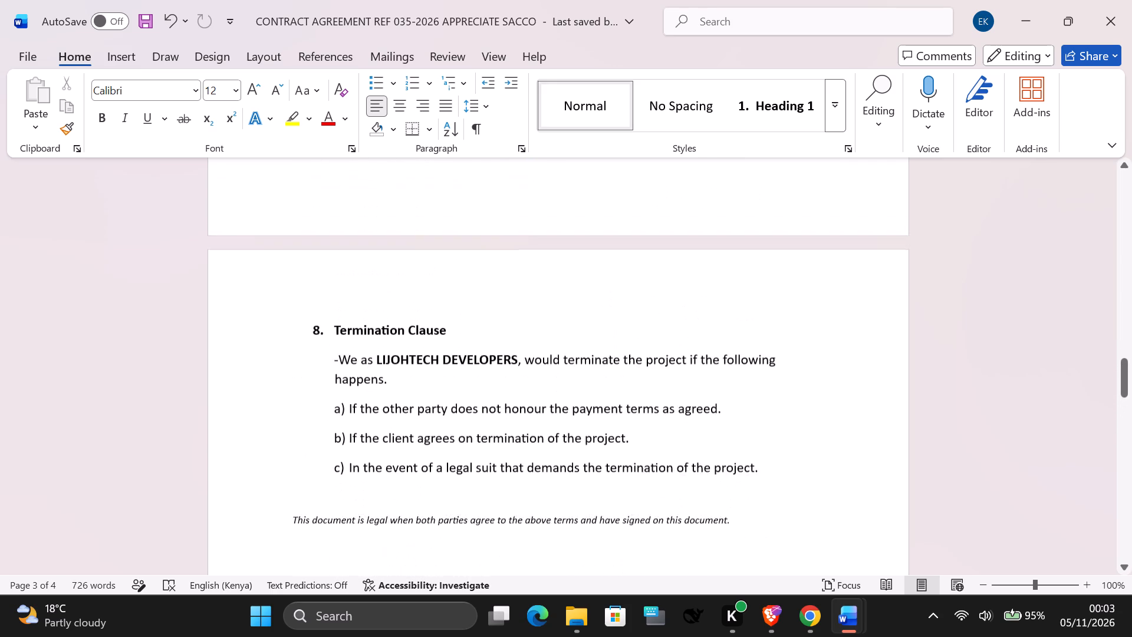
scroll(470, 180, "up", 13)
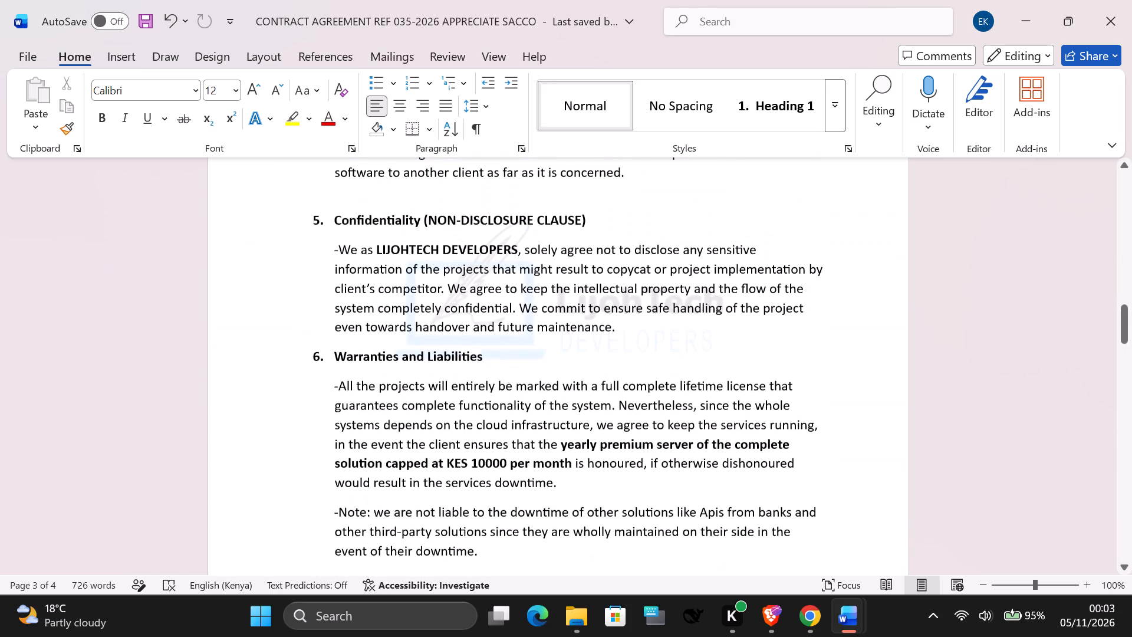
scroll(470, 180, "up", 8)
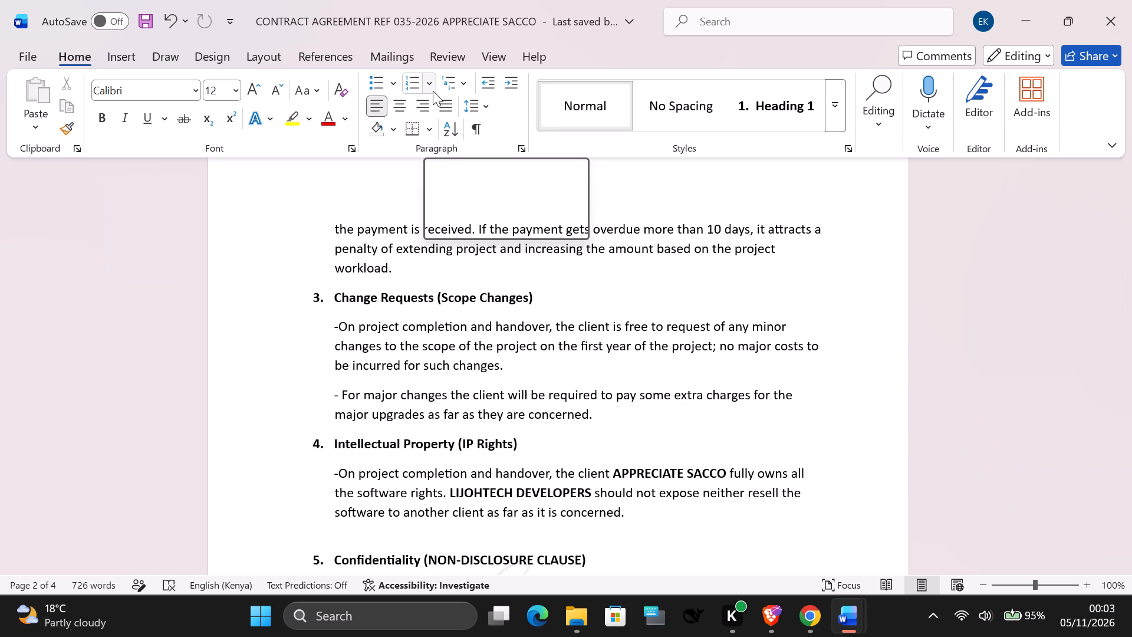
scroll(458, 229, "up", 4)
left_click(386, 242)
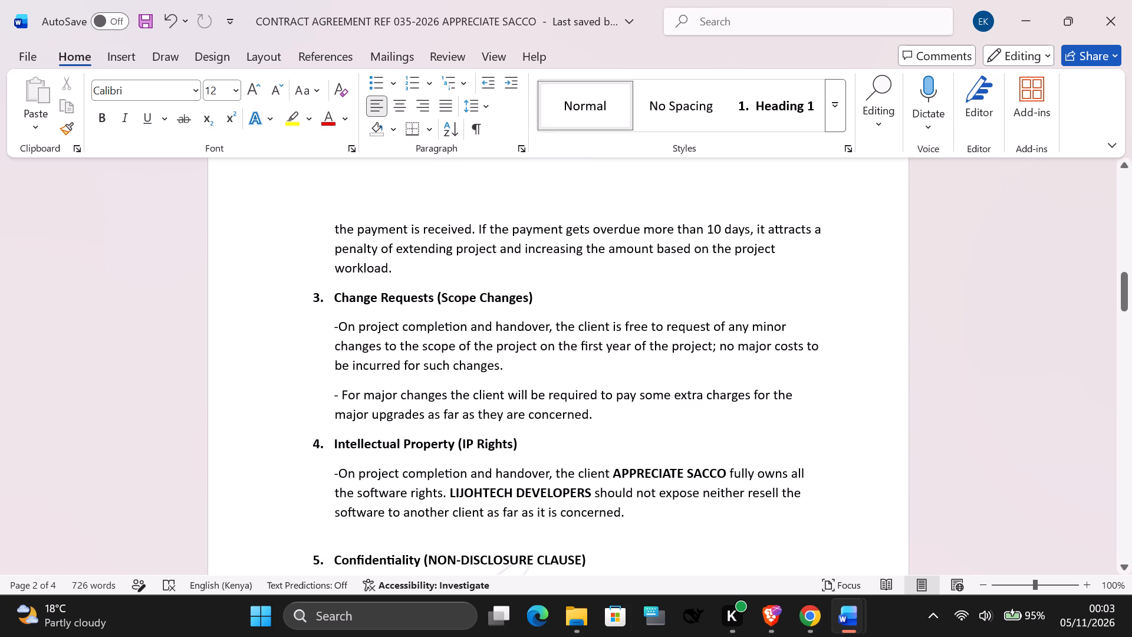
scroll(387, 242, "up", 9)
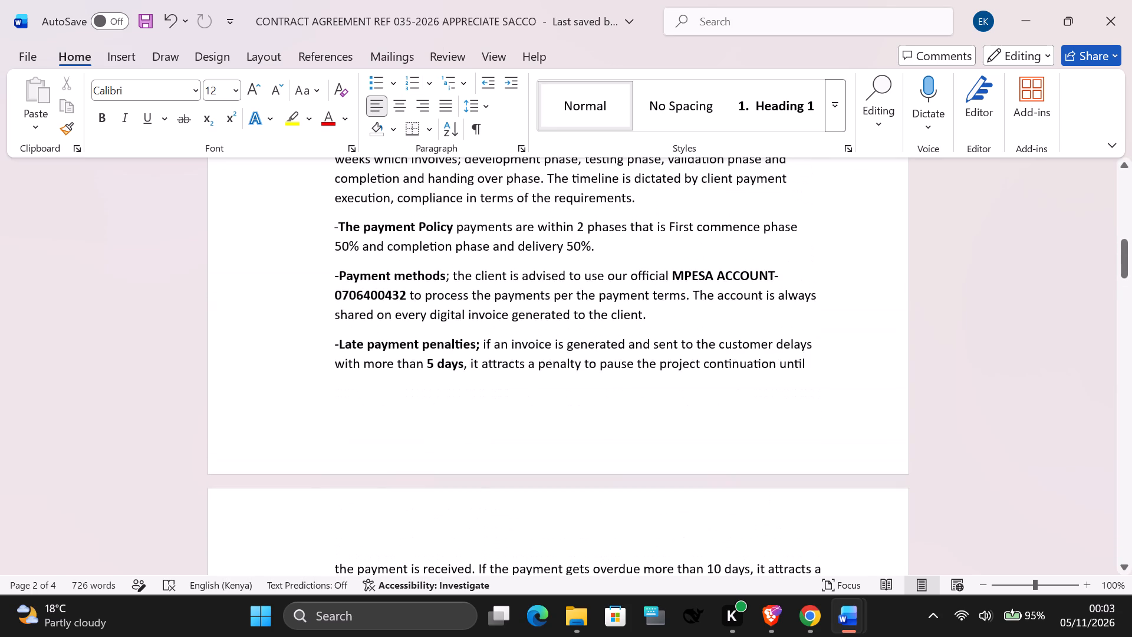
scroll(384, 240, "up", 20)
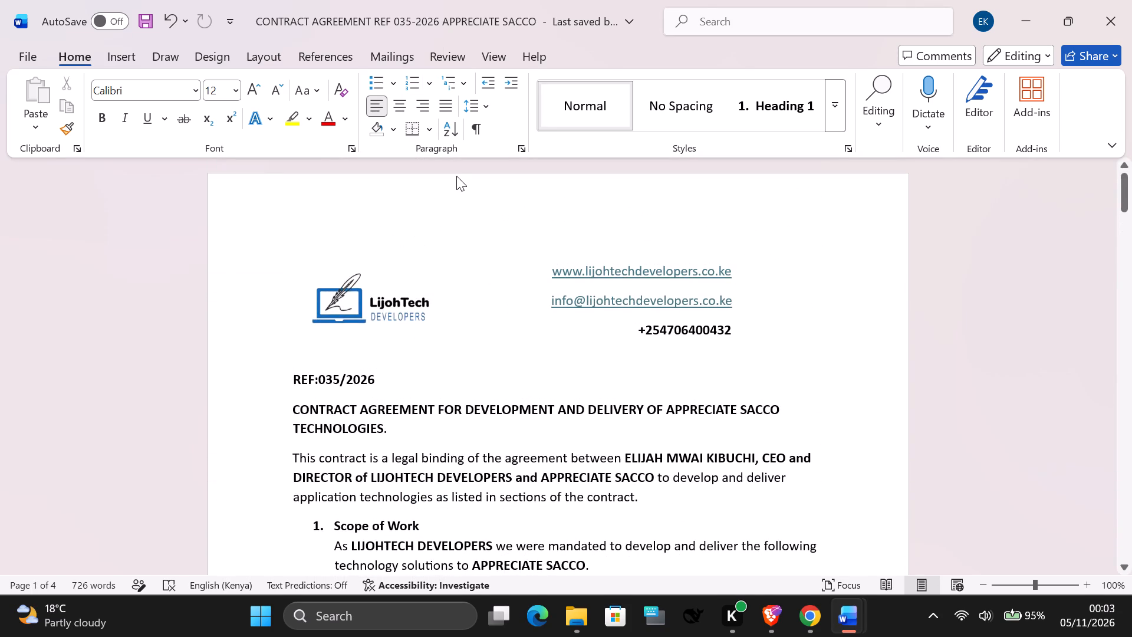
Check the alignment of the website and email address lines in the letterhead.
left_click(548, 268)
scroll(541, 266, "down", 4)
scroll(541, 266, "up", 4)
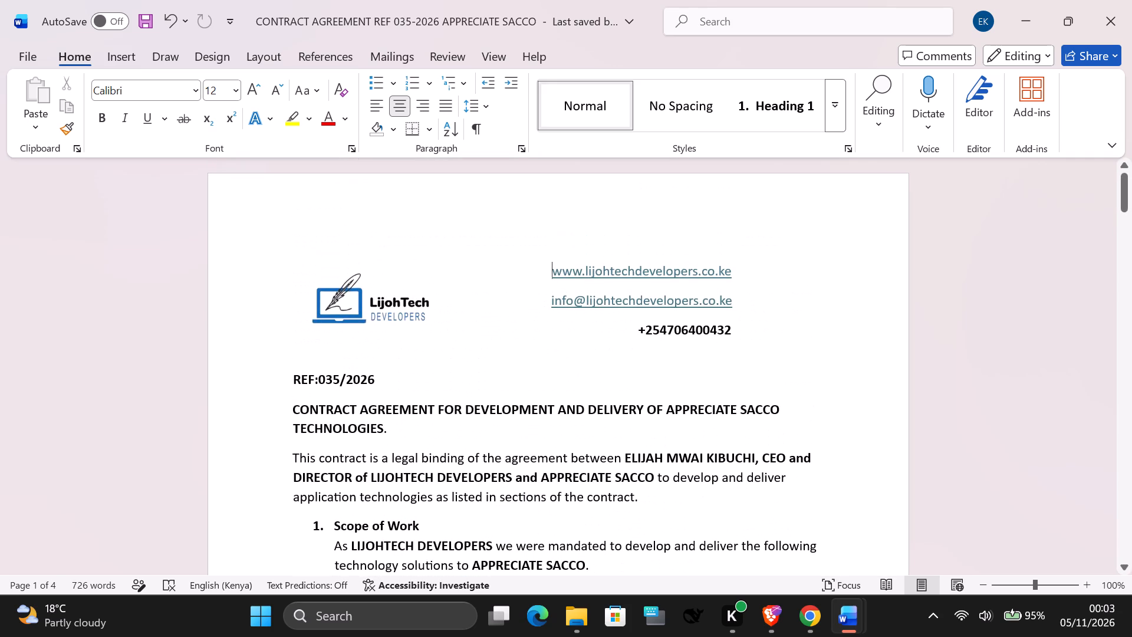
scroll(541, 266, "down", 4)
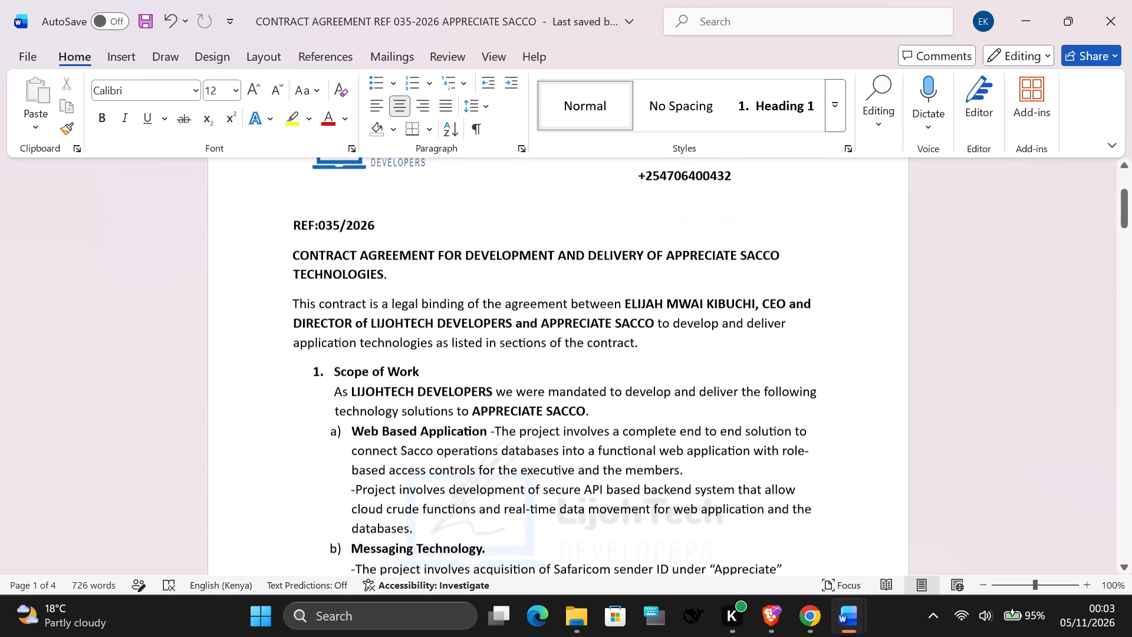
scroll(541, 266, "up", 4)
scroll(541, 266, "down", 3)
scroll(541, 266, "up", 1)
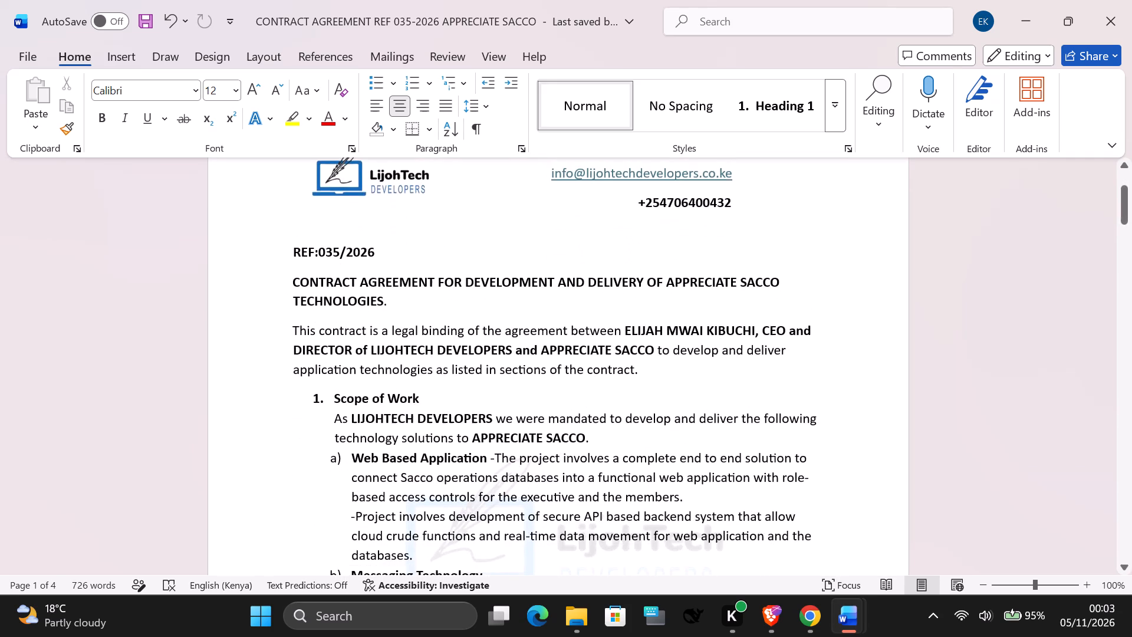
scroll(541, 266, "up", 1)
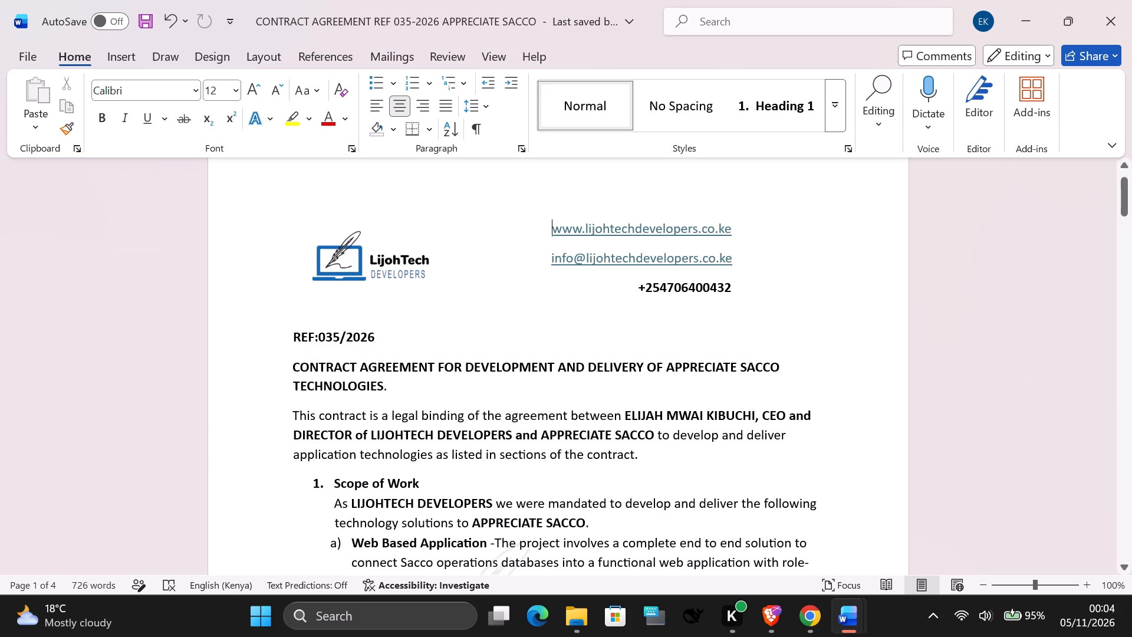
left_click(548, 253)
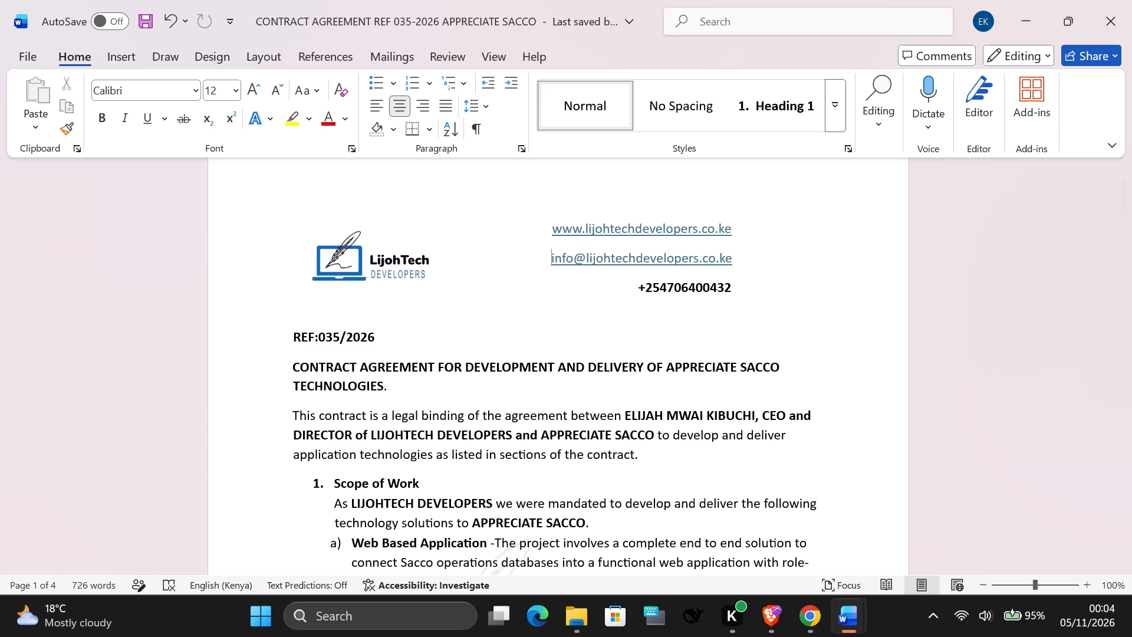
scroll(570, 278, "up", 1)
Review the Scope of Work and Project Timelines and Milestones sections and return to the letterhead.
scroll(560, 271, "down", 4)
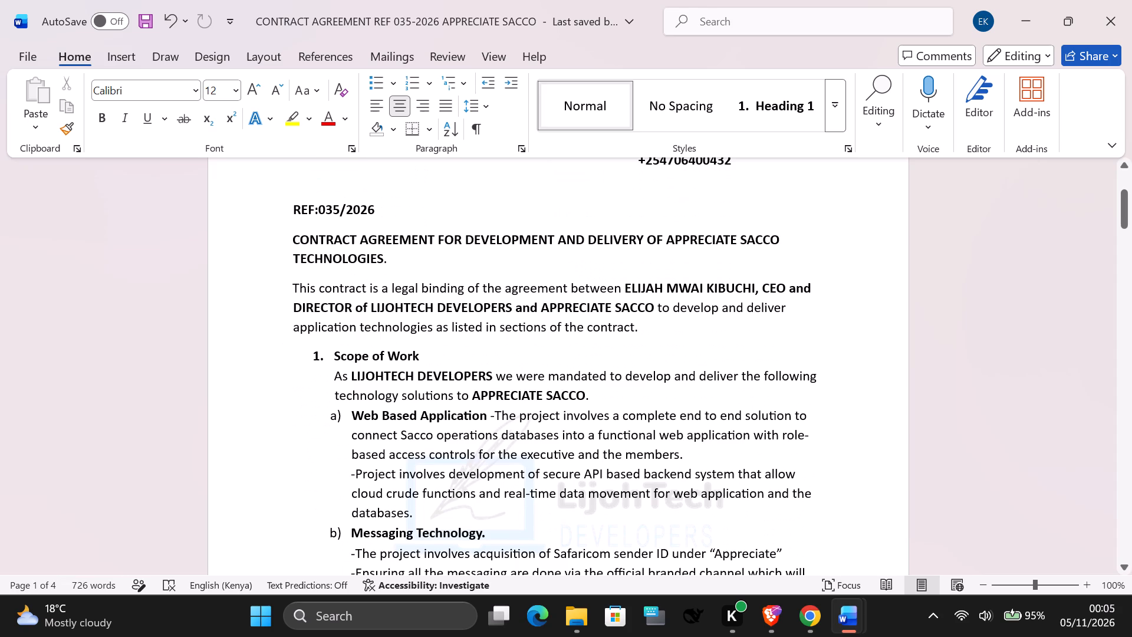
scroll(548, 270, "down", 4)
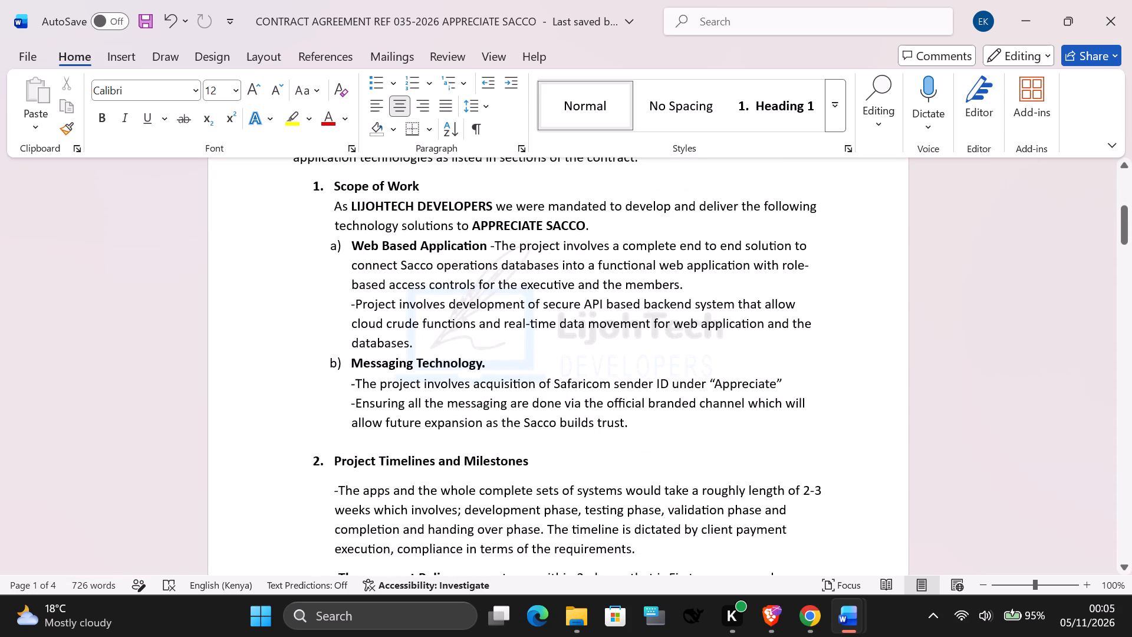
scroll(548, 270, "down", 4)
scroll(548, 268, "up", 2)
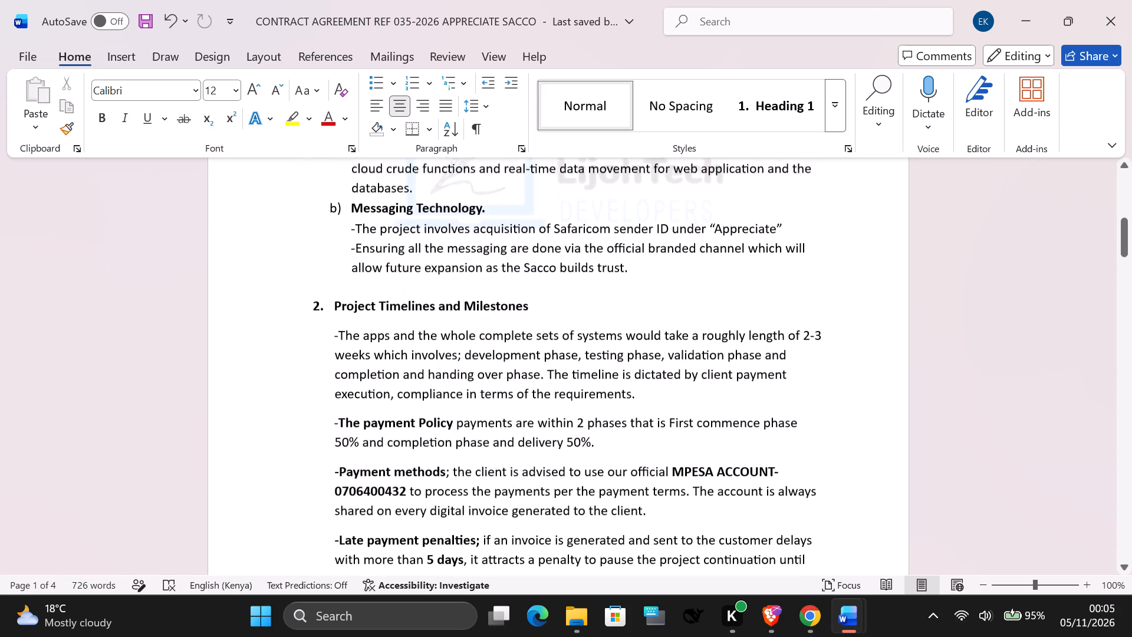
scroll(548, 268, "up", 5)
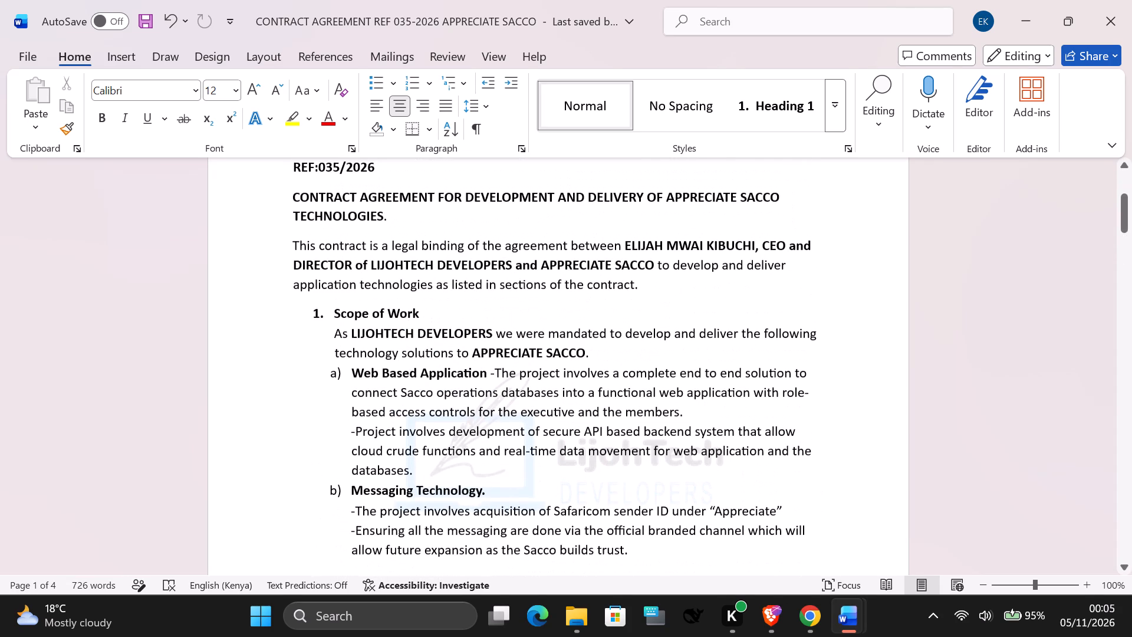
scroll(548, 267, "down", 4)
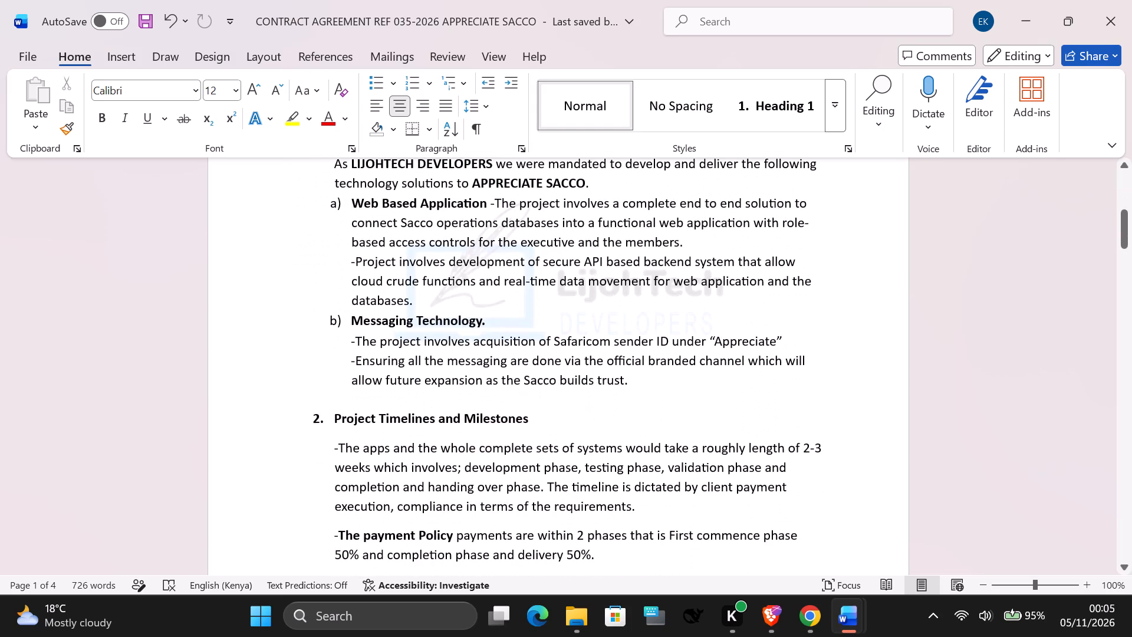
scroll(551, 268, "up", 11)
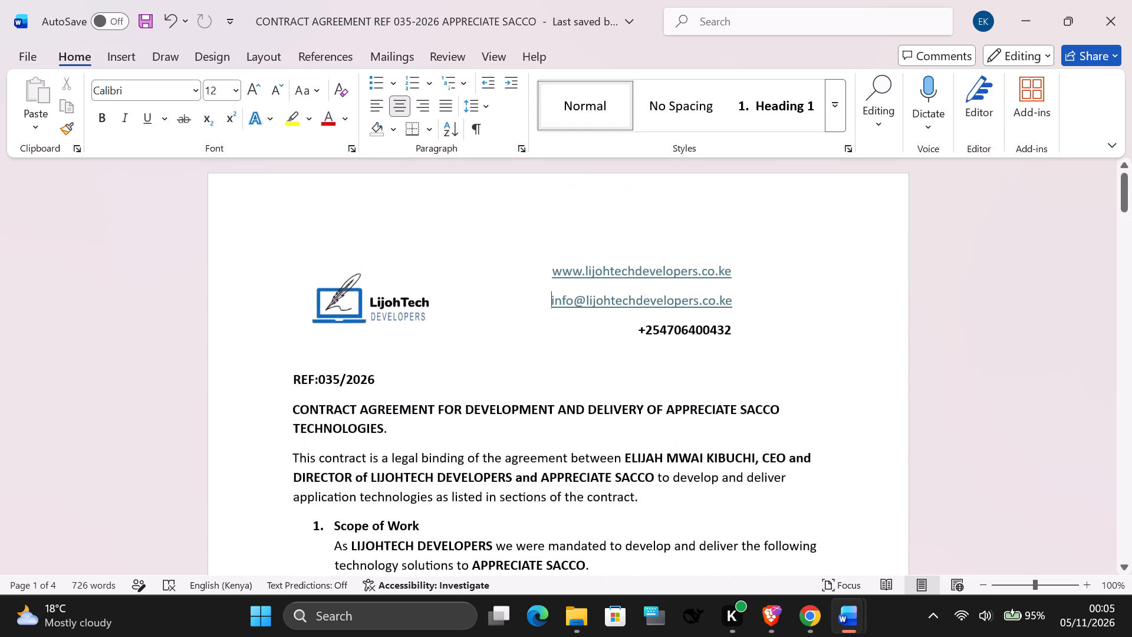
Recheck the letterhead's website line and skim the Change Requests and Project Timelines sections before returning to the first page.
left_click(552, 268)
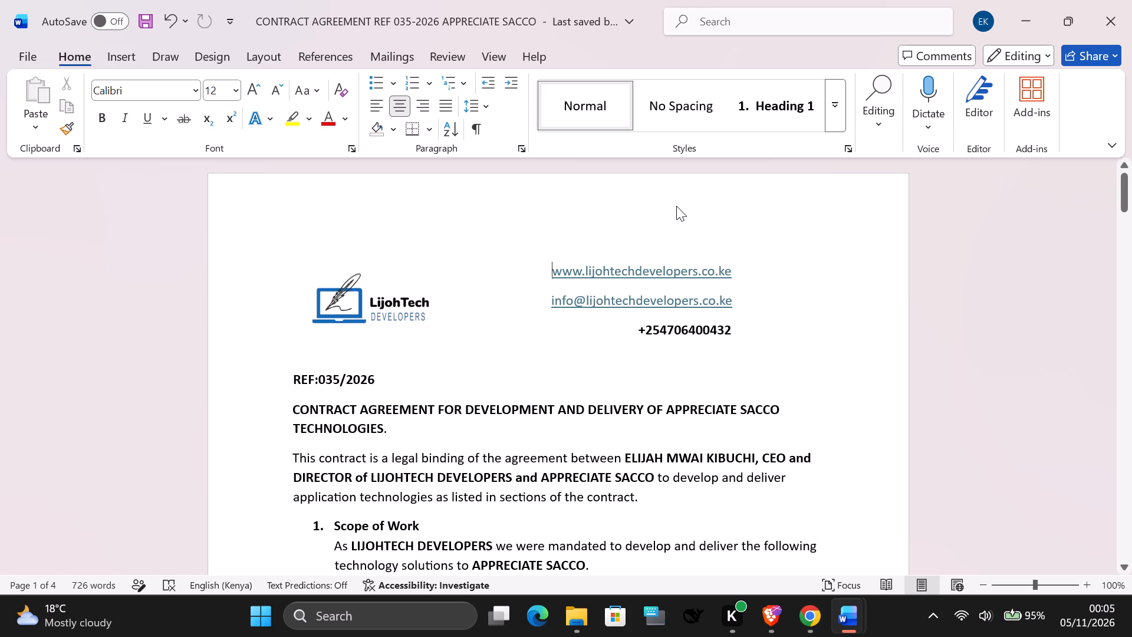
left_click(562, 227)
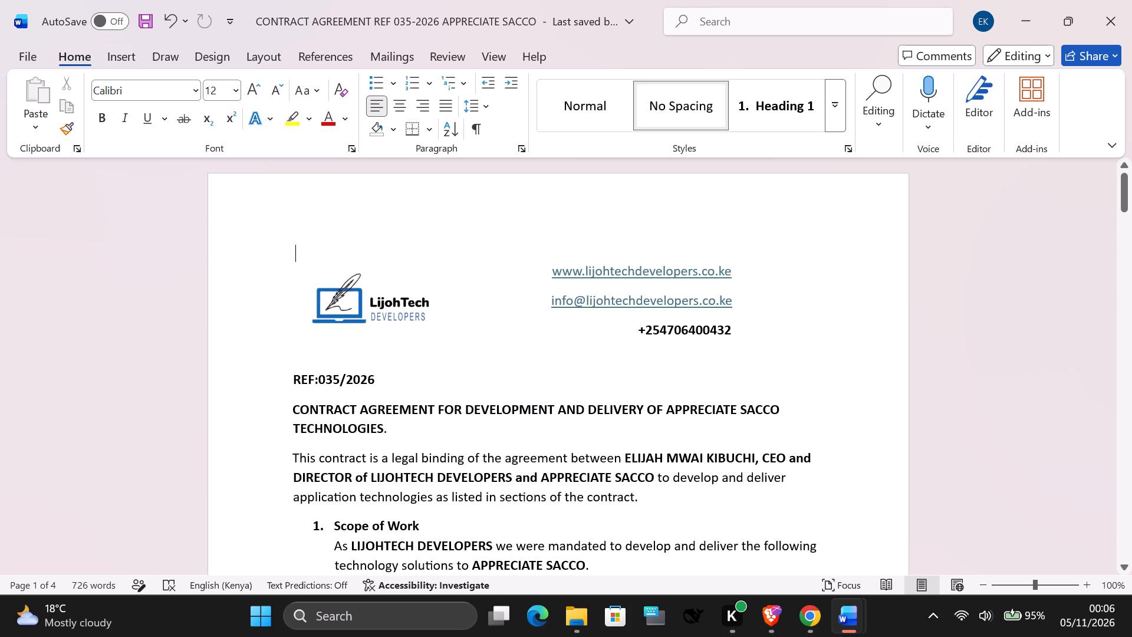
left_click(555, 269)
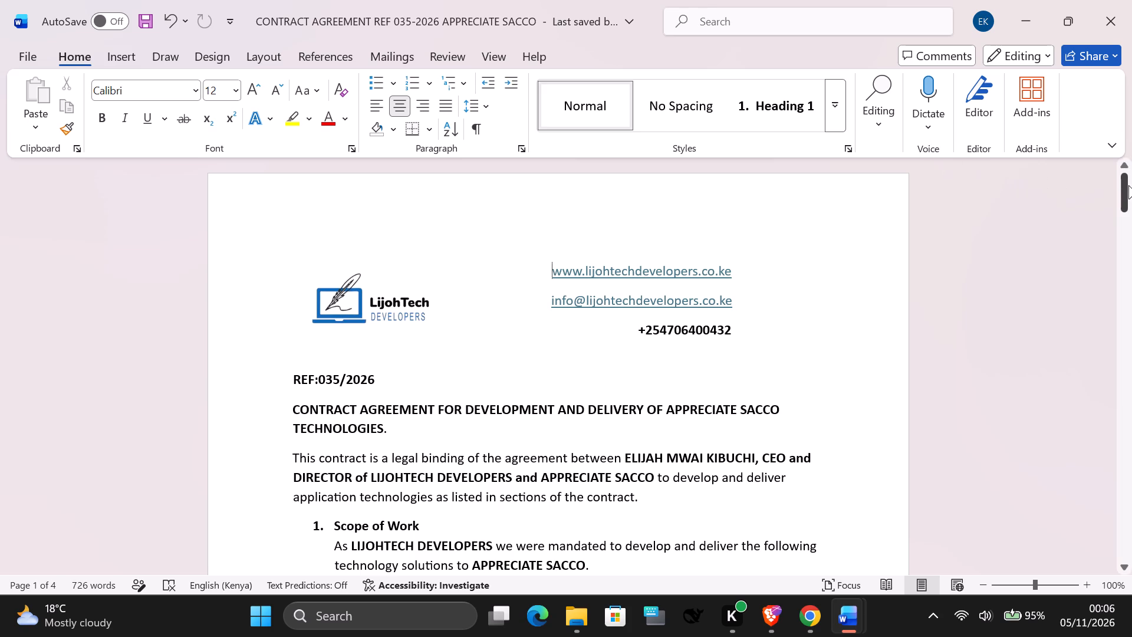
left_click_drag(1128, 185, 1131, 271)
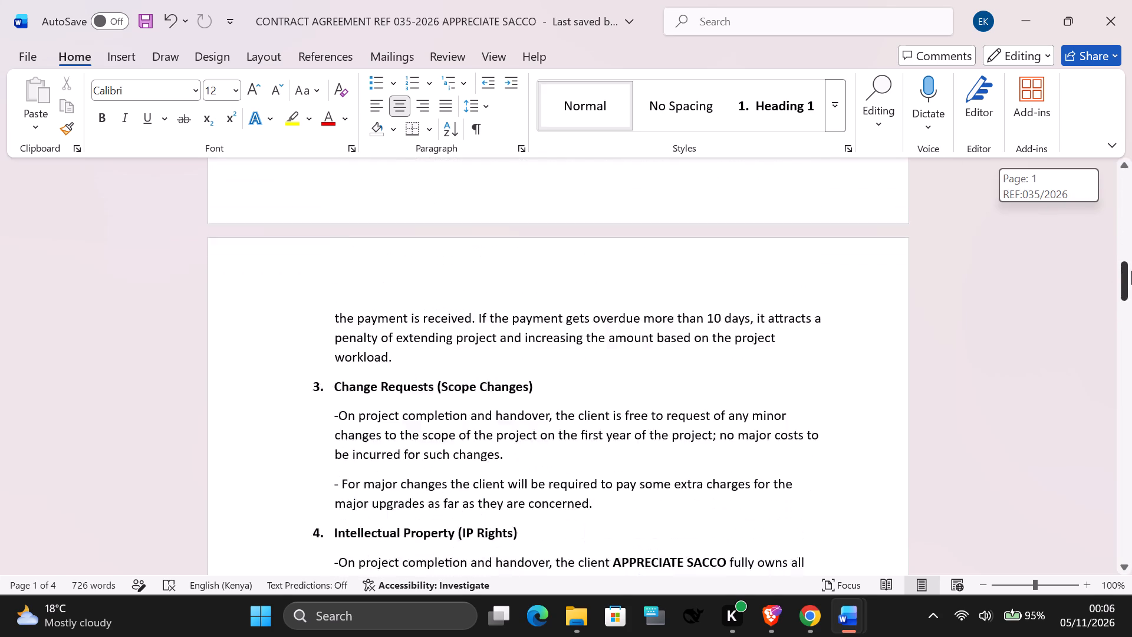
left_click_drag(1131, 271, 1129, 242)
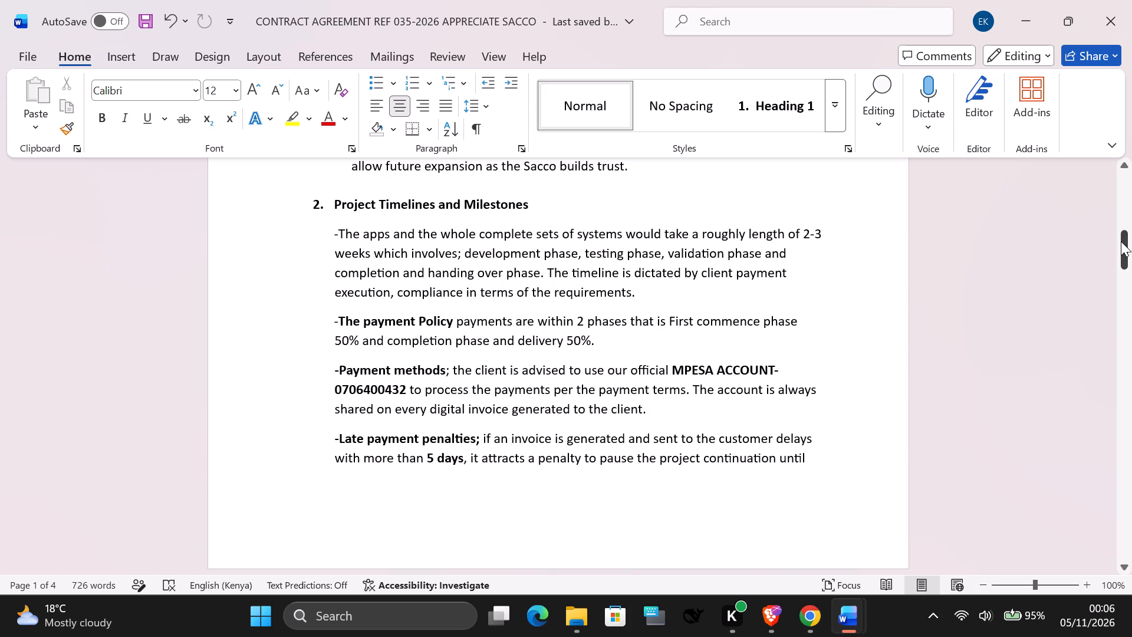
left_click_drag(1121, 241, 1124, 177)
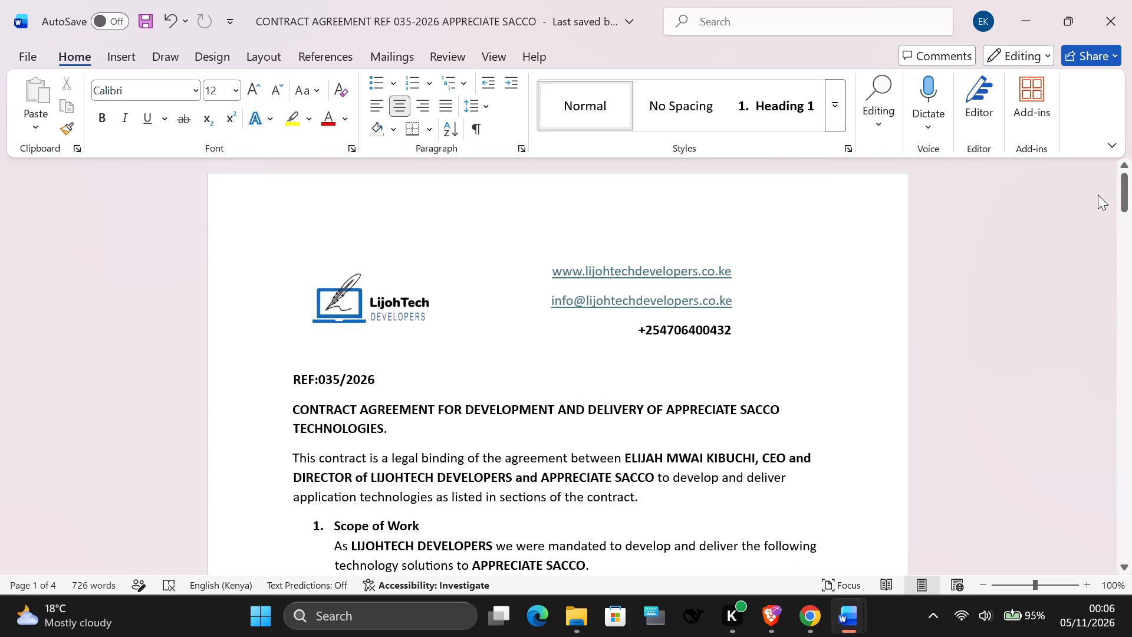
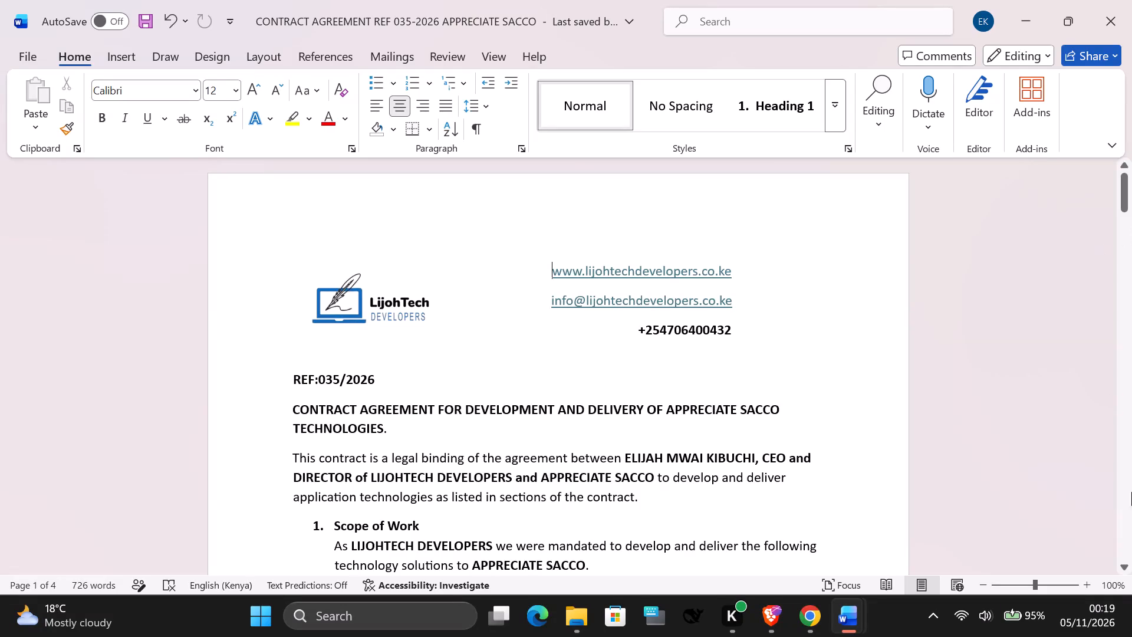
Check the current date in the system calendar and return to the contract document.
left_click(1111, 608)
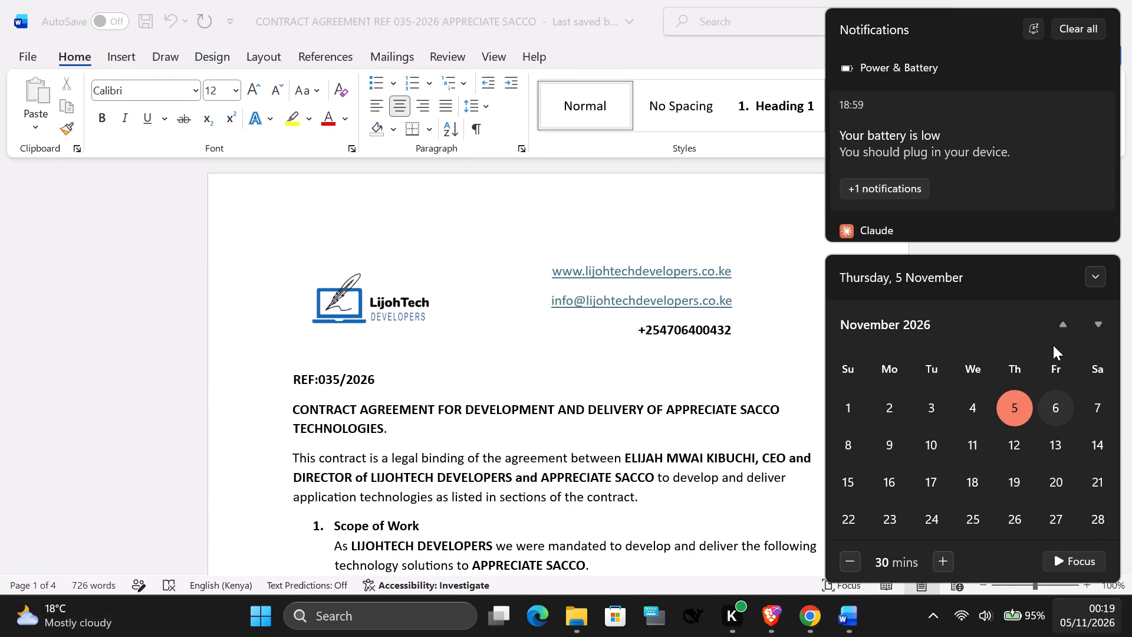
left_click(1019, 281)
left_click(728, 219)
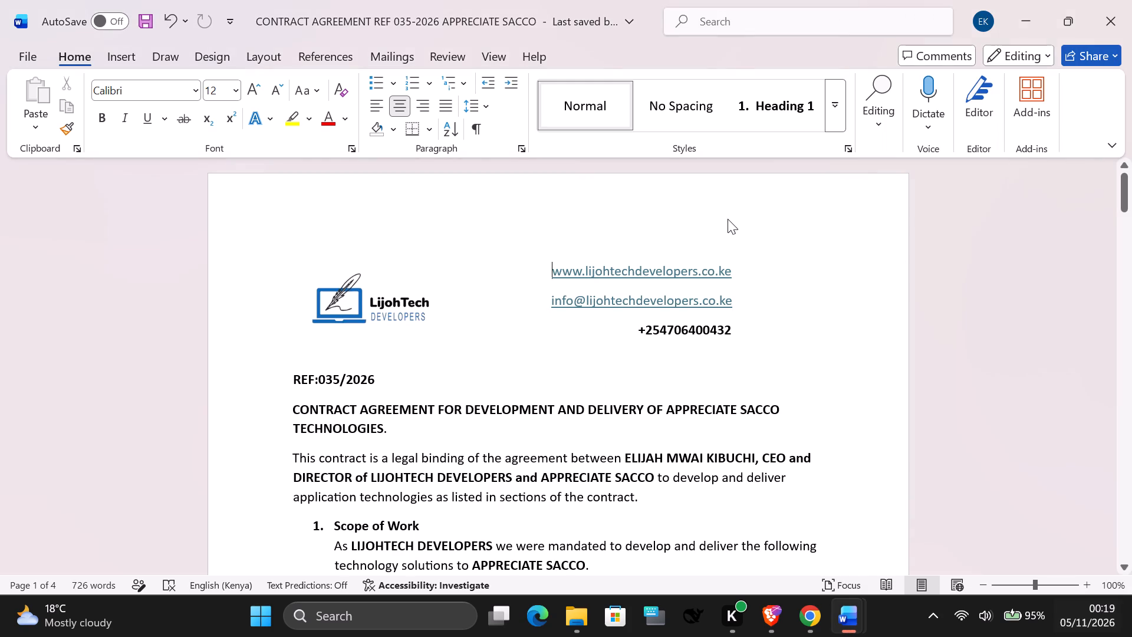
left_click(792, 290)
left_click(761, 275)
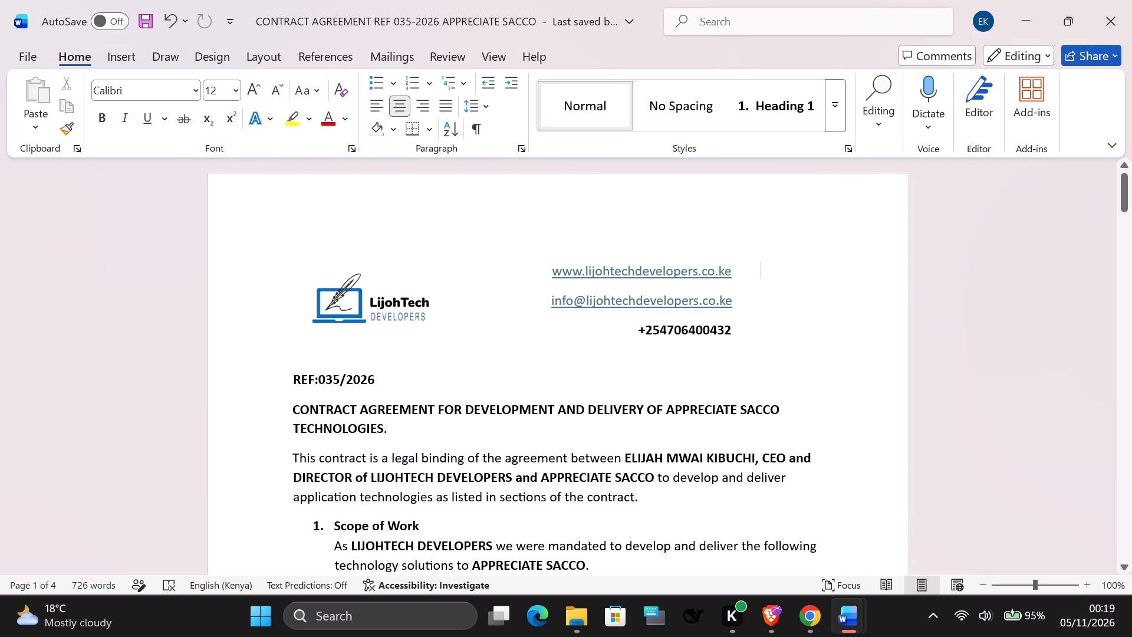
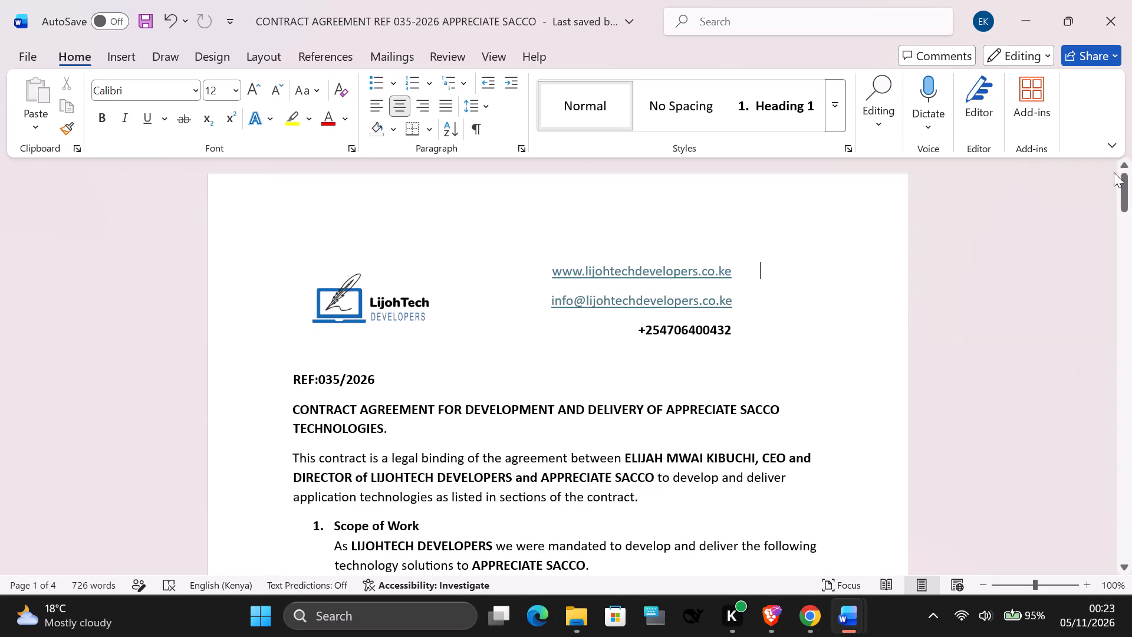
Review the contract from the Scope of Work section through Project Timelines and Milestones, including the payment terms.
scroll(788, 346, "down", 15)
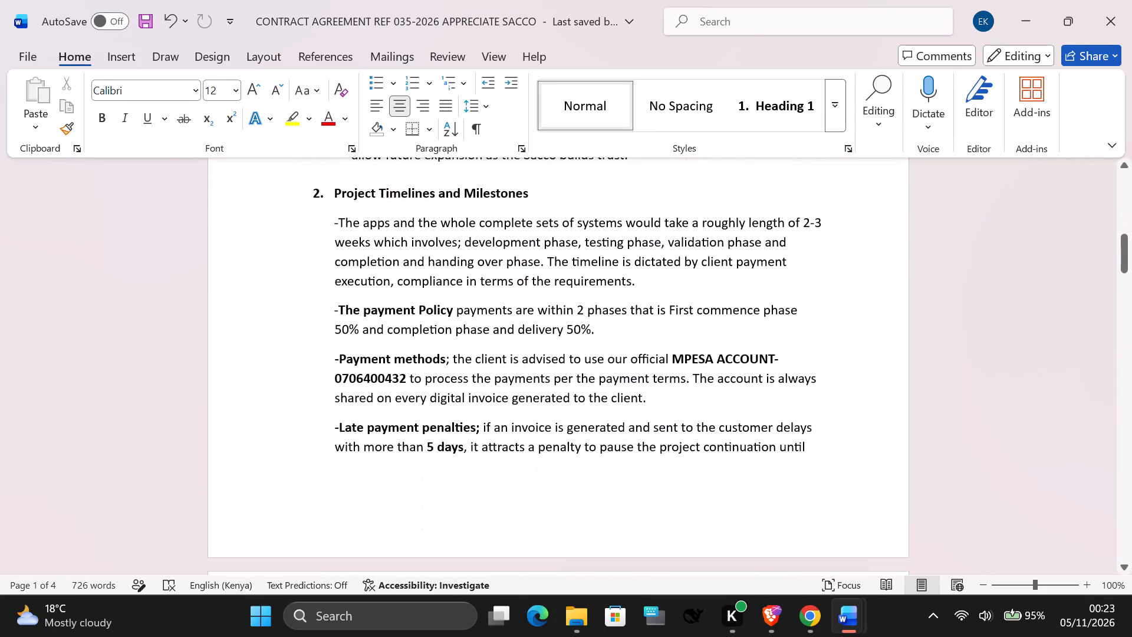
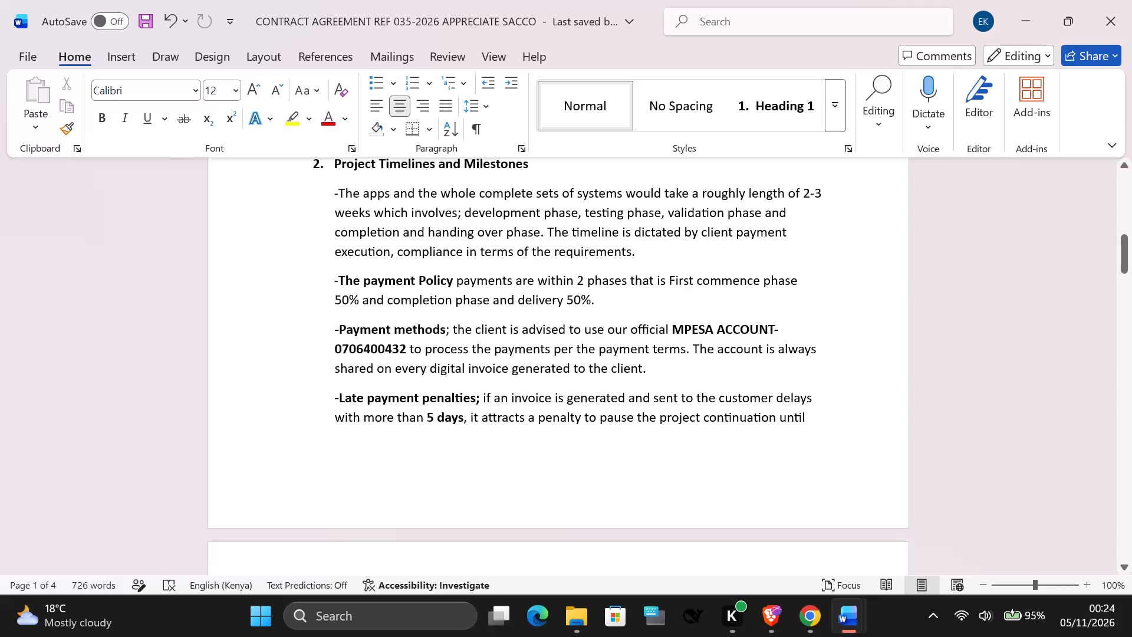
Change the premium server cost in the Warranties and Liabilities clause to read "KES 10000 per year".
scroll(799, 409, "down", 3)
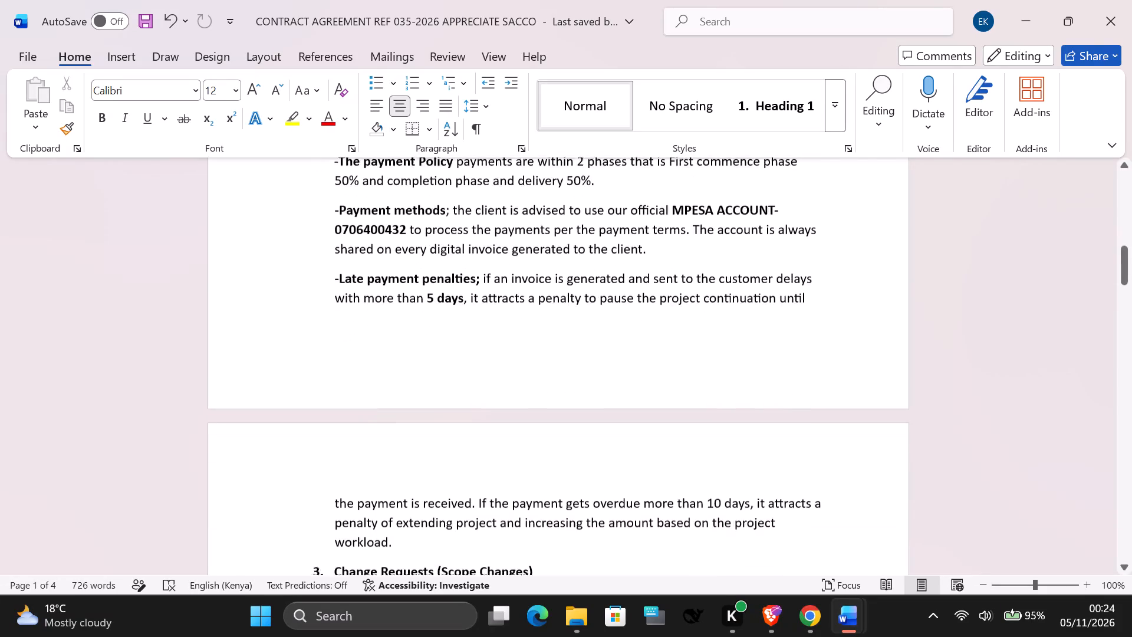
scroll(797, 409, "down", 13)
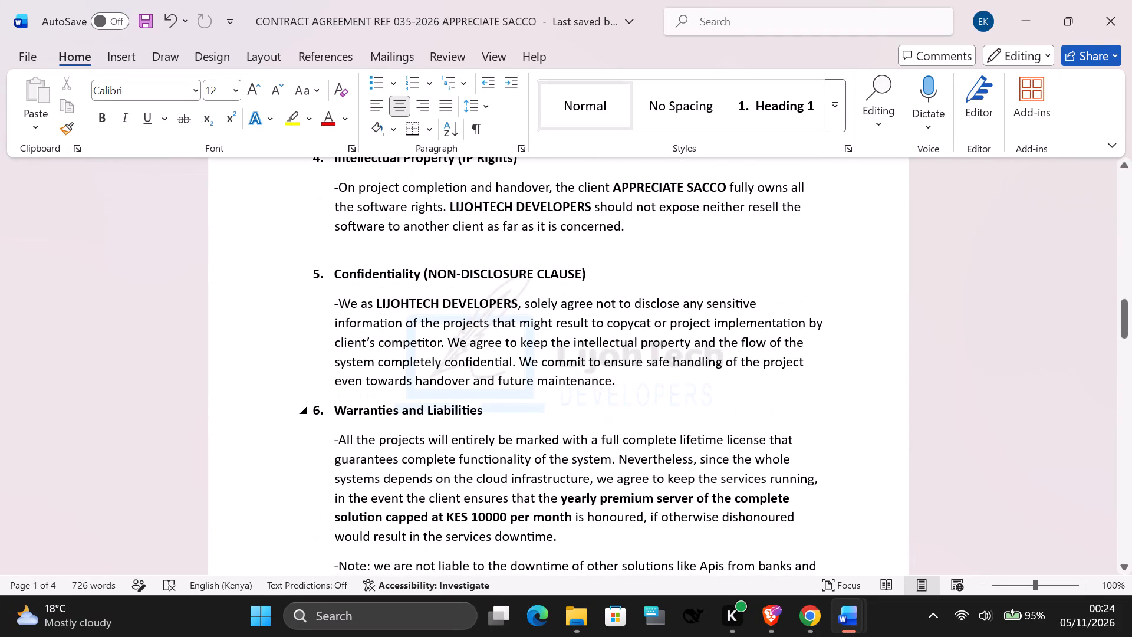
scroll(796, 406, "down", 2)
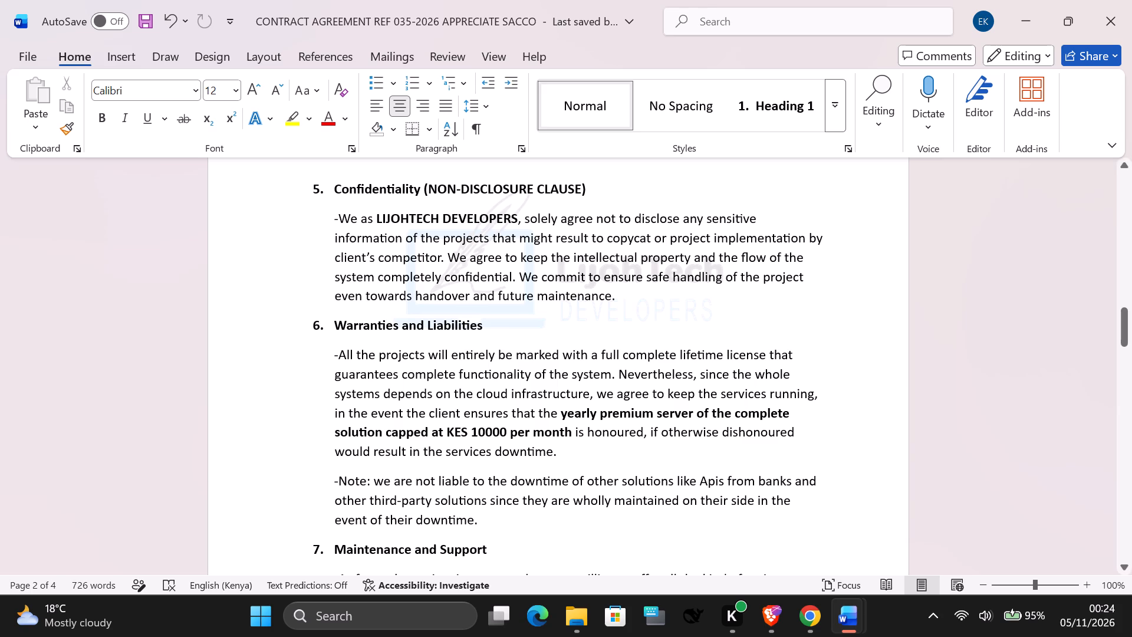
left_click(572, 435)
key("BackSpace")
key("BackSpace")
key("BackSpace")
key("BackSpace")
key("BackSpace")
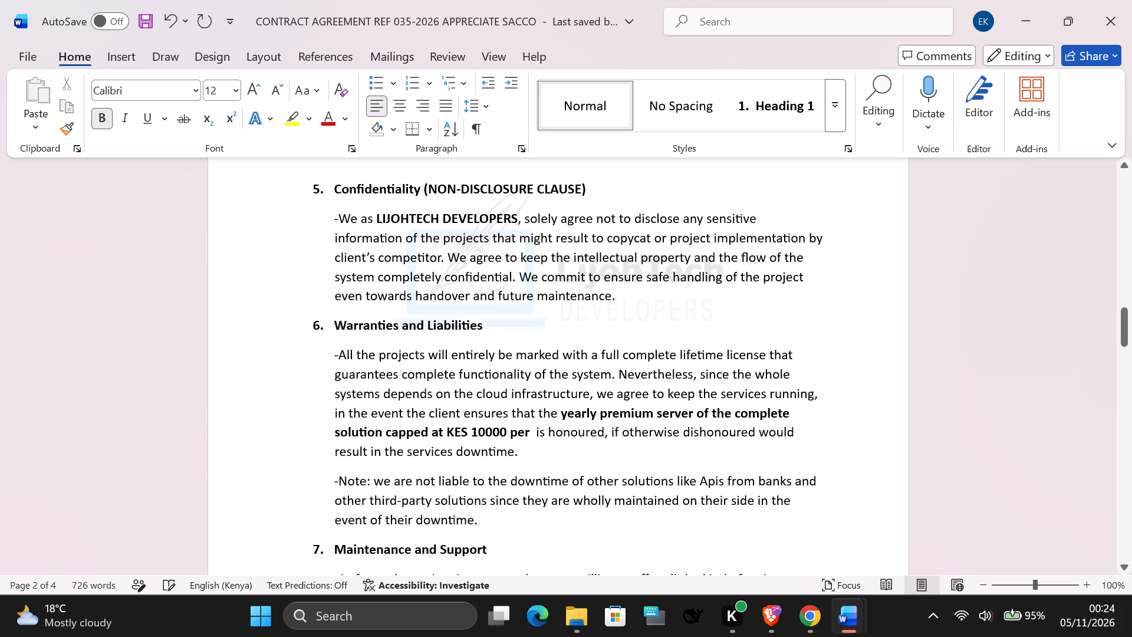
type("yea")
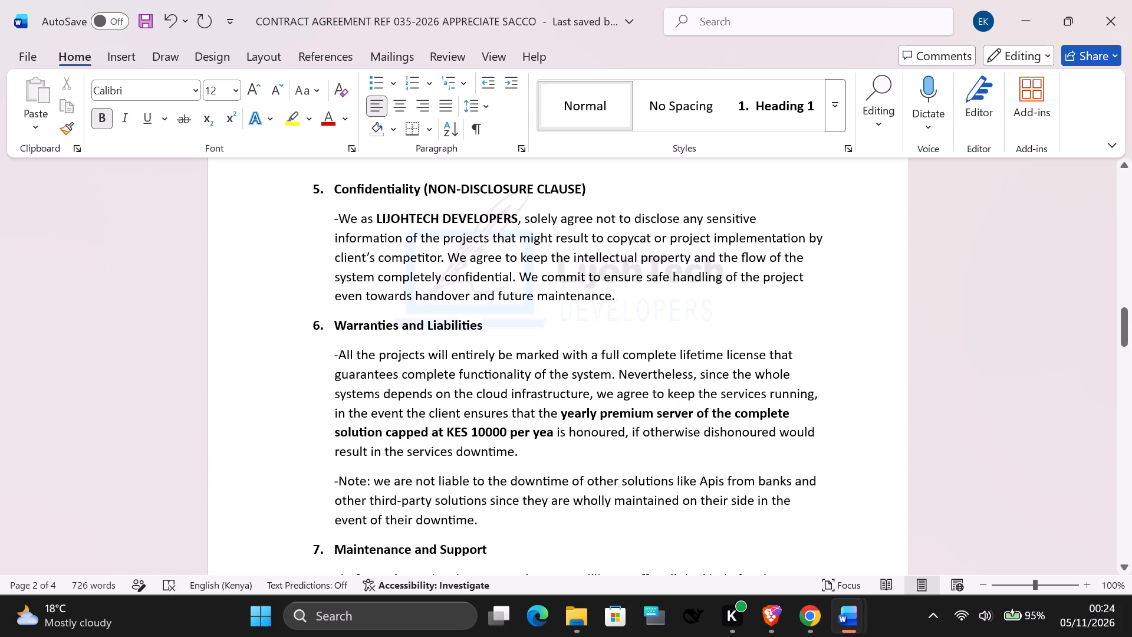
key("r")
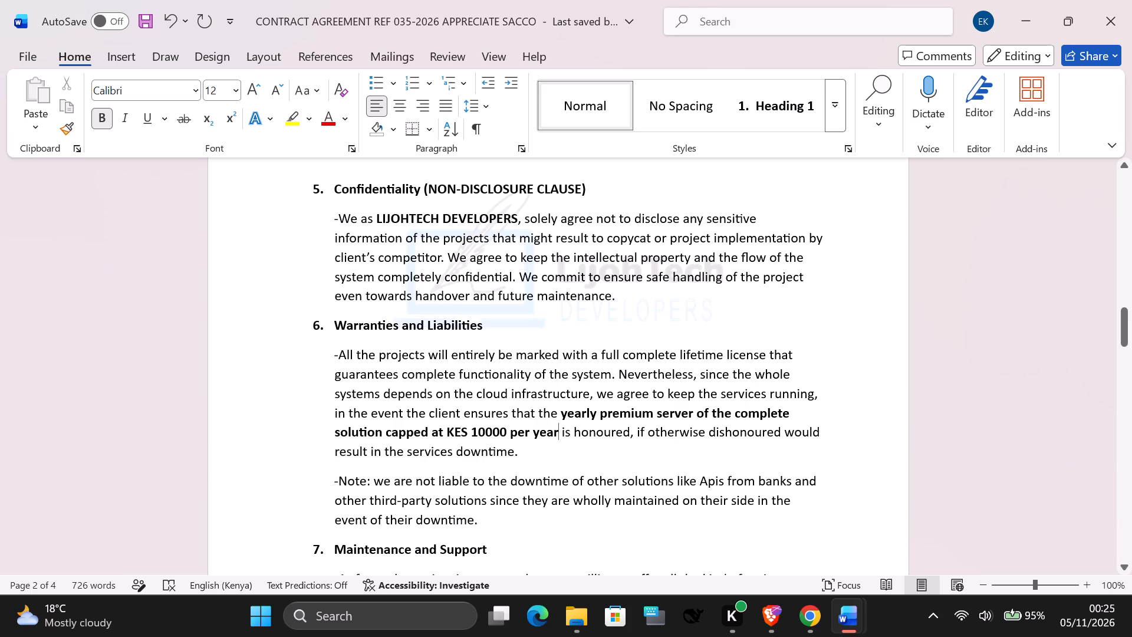
Replace the Maintenance and Support text after "As far as the project is concerned," with "for the one year of execution and implementation of the system".
scroll(745, 432, "down", 1)
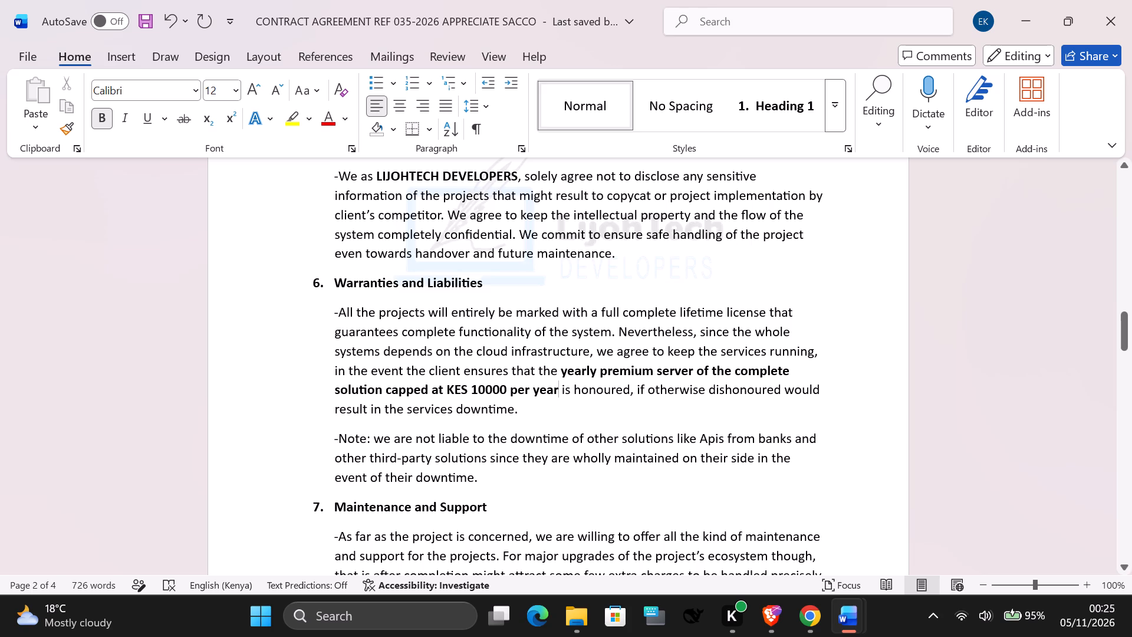
scroll(689, 310, "down", 2)
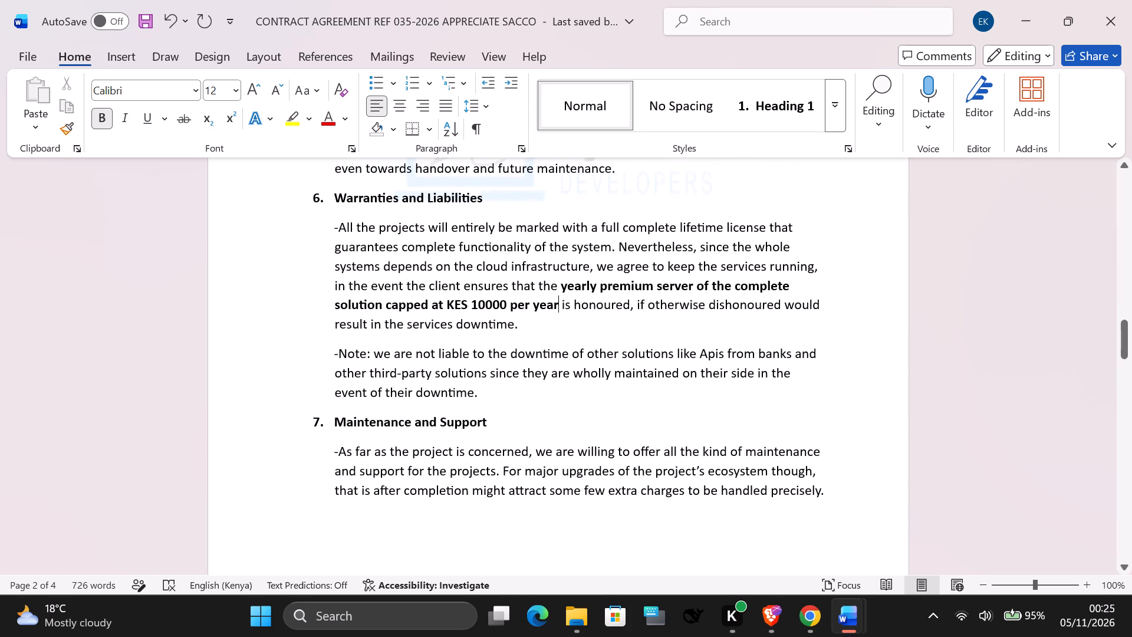
scroll(692, 307, "down", 1)
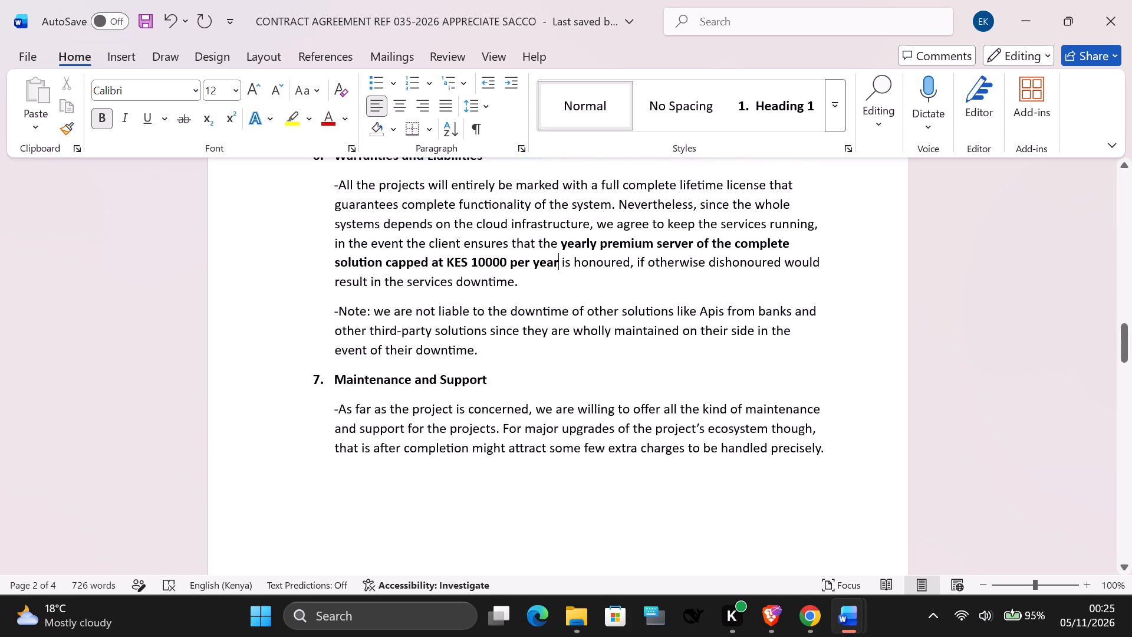
scroll(692, 307, "down", 5)
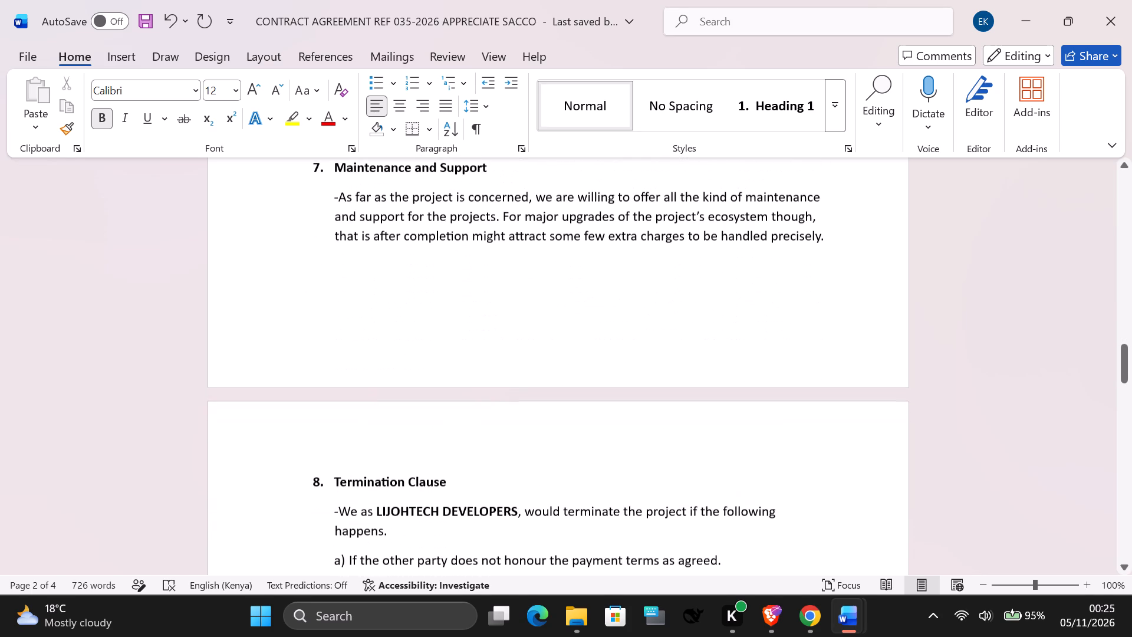
scroll(692, 307, "up", 2)
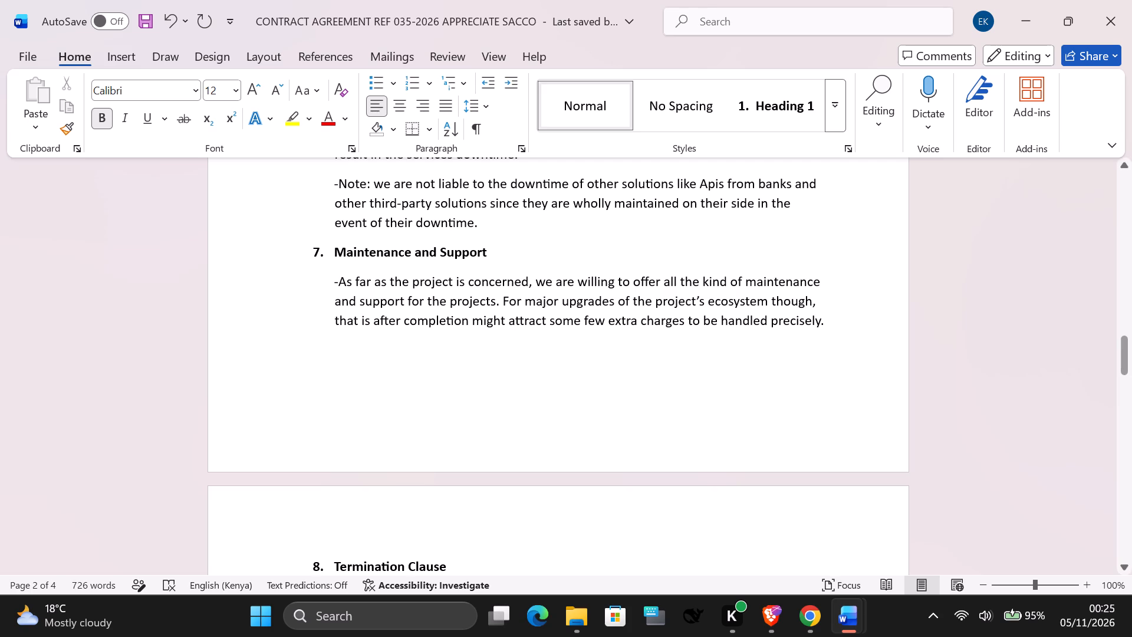
left_click(733, 271)
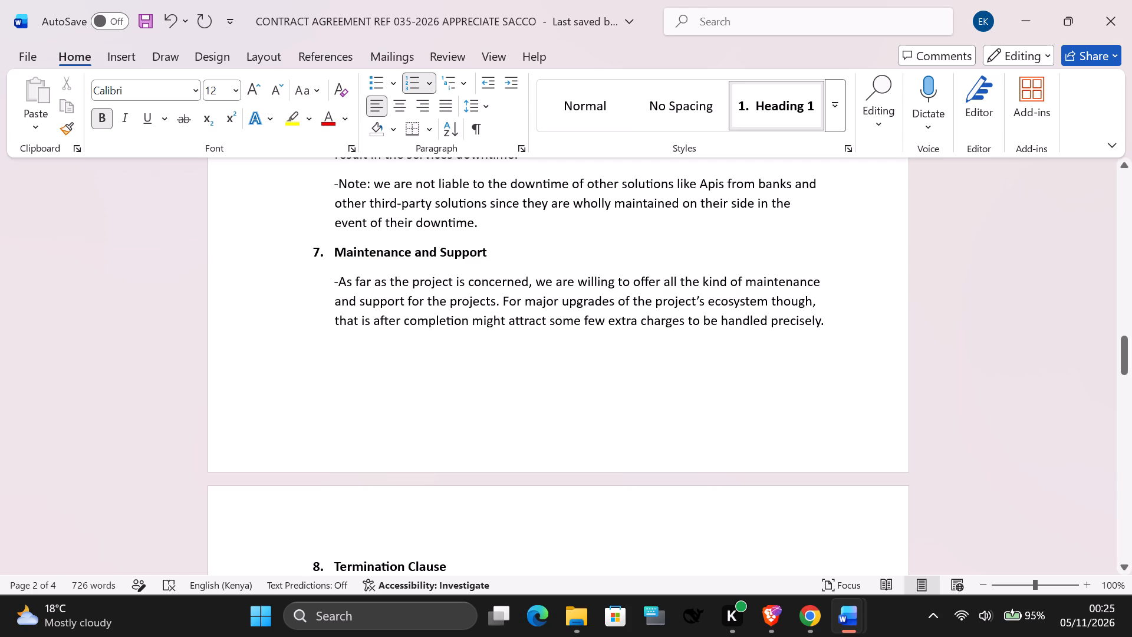
left_click_drag(536, 282, 670, 306)
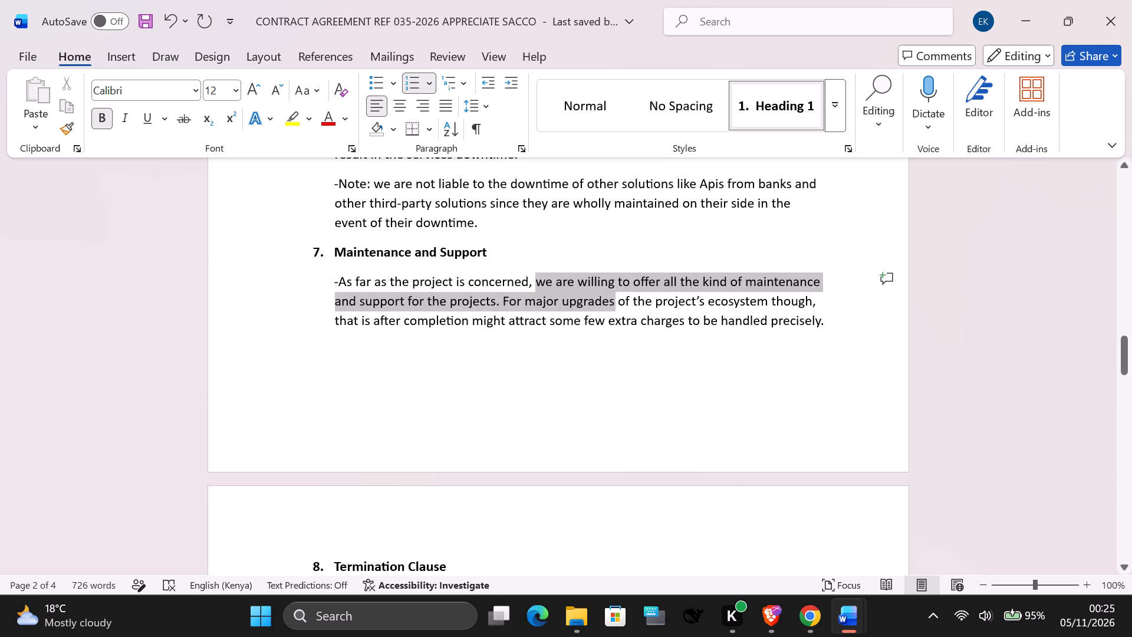
left_click_drag(670, 306, 816, 329)
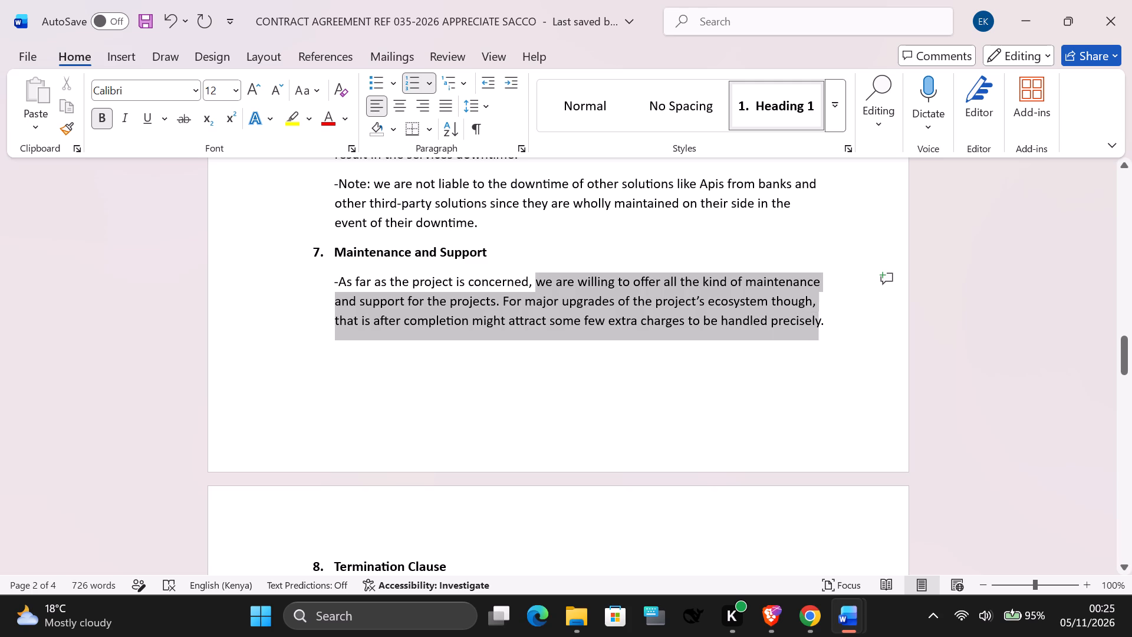
left_click_drag(816, 329, 821, 325)
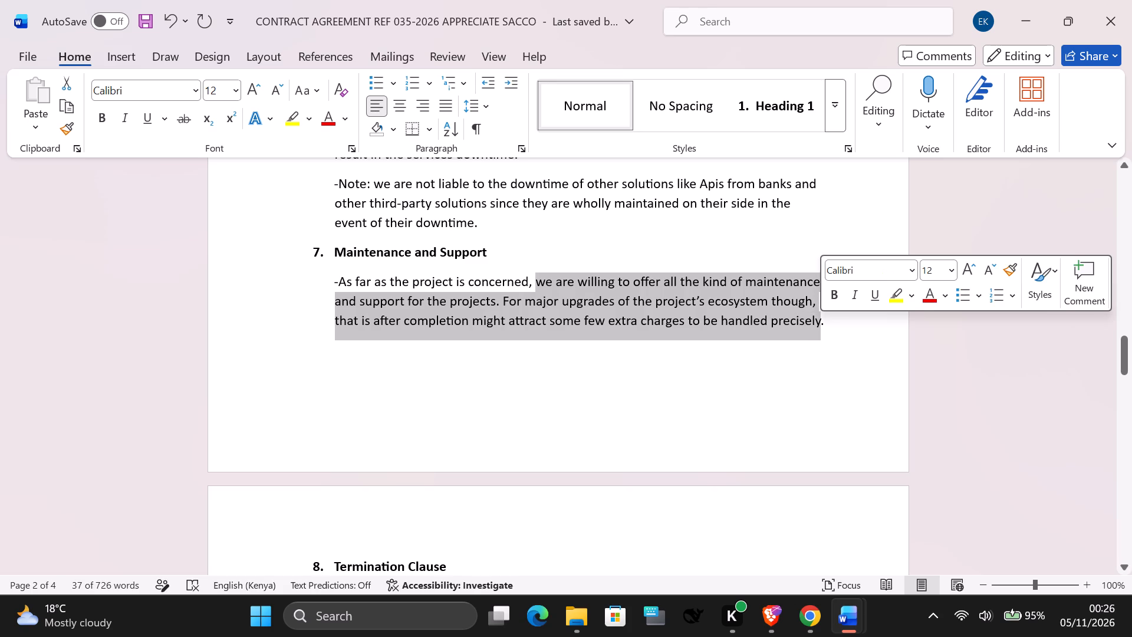
type("for th")
type("e one year of execution and implementation io")
key("BackSpace")
key("BackSpace")
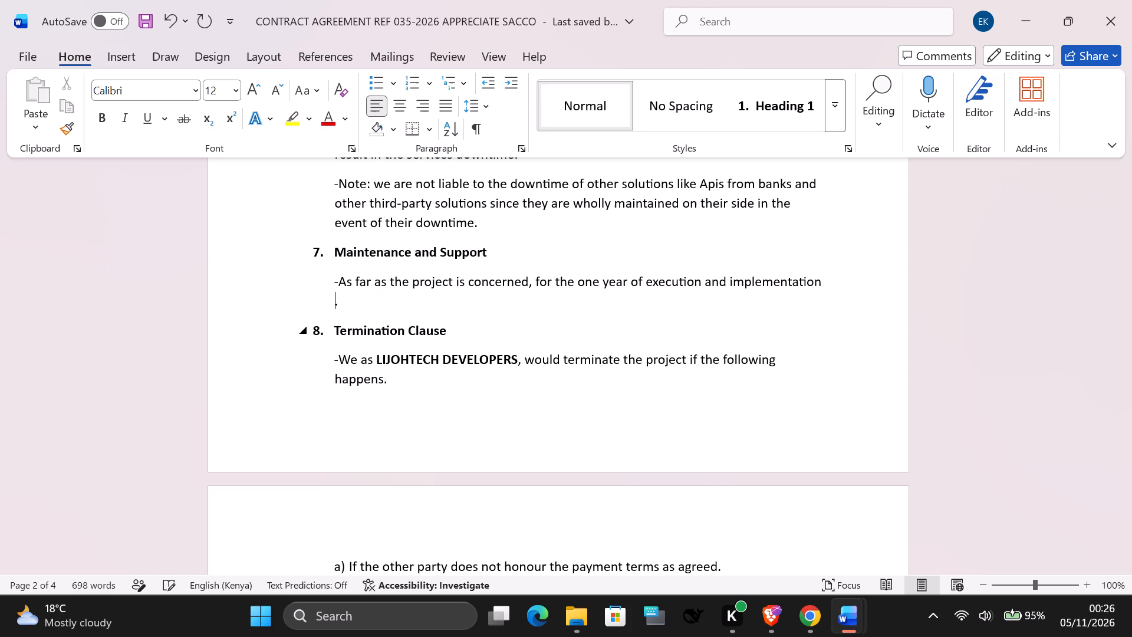
type("of the syste")
key("m")
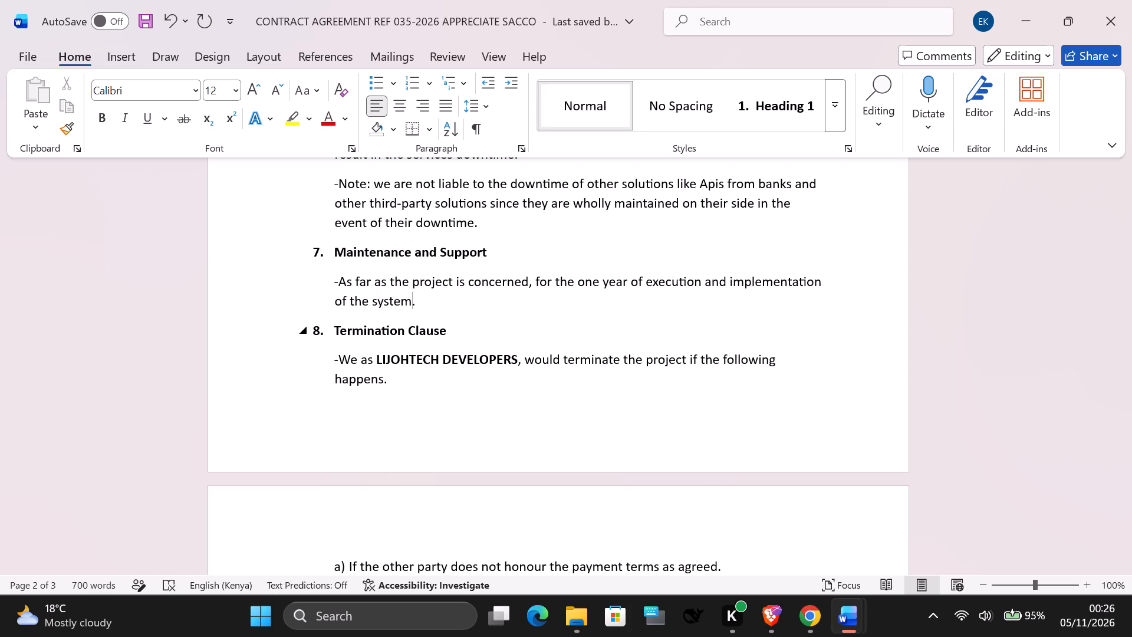
Complete the Maintenance and Support sentence with ",the maintenance will be offered for free.".
key("comma")
type("the maintem")
key("BackSpace")
key("n")
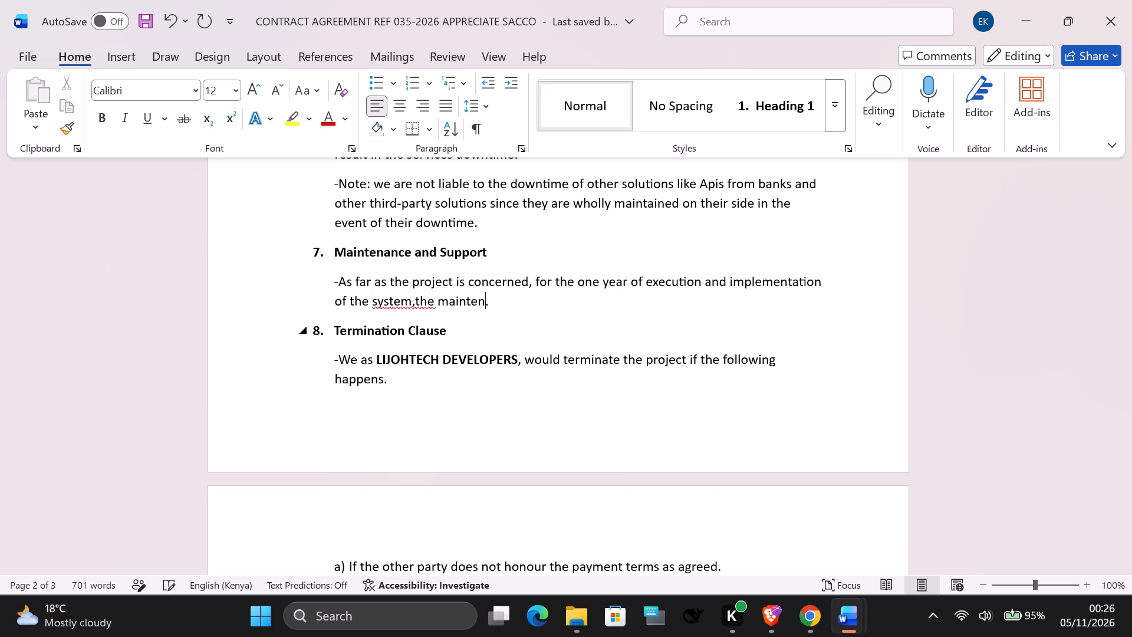
type("ance will be offered")
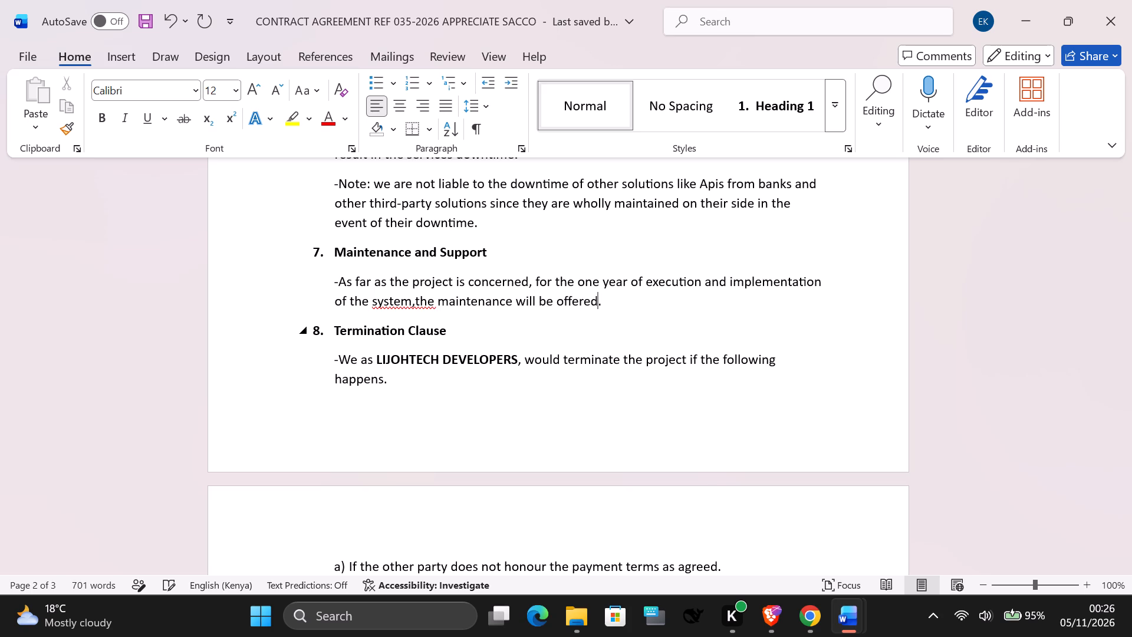
key("space")
type("for free")
type(".")
Continue the maintenance clause with "From that year onwards incase of major changes requests, it will require some discussion to check on".
key("space")
key("f")
key("e")
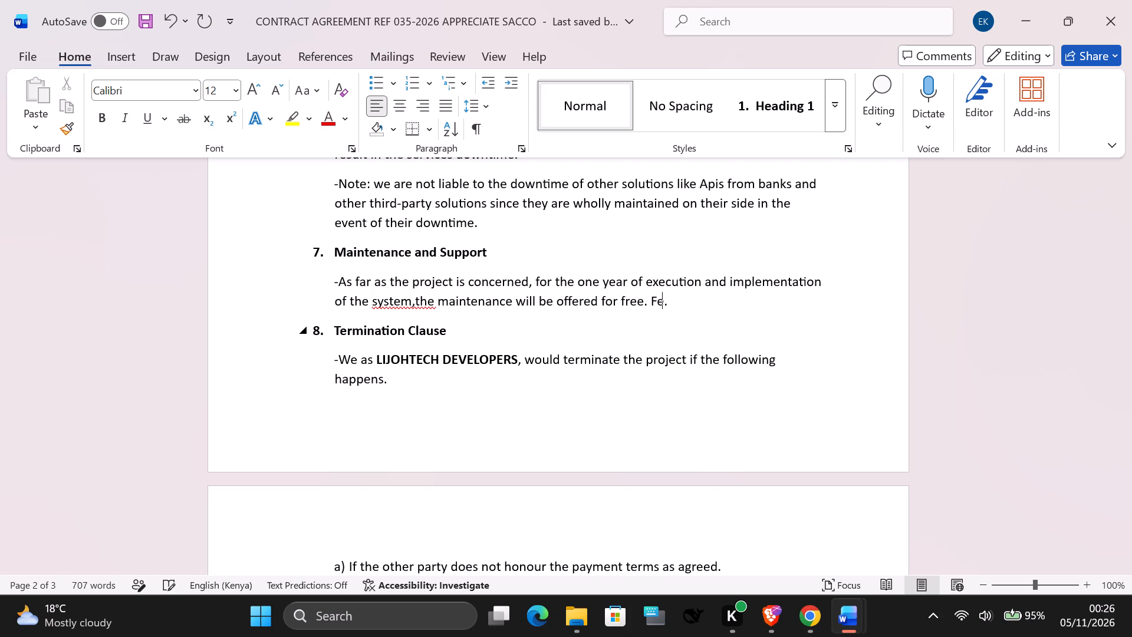
key("BackSpace")
type("rom th")
type("at year onwards incase of major")
key("space")
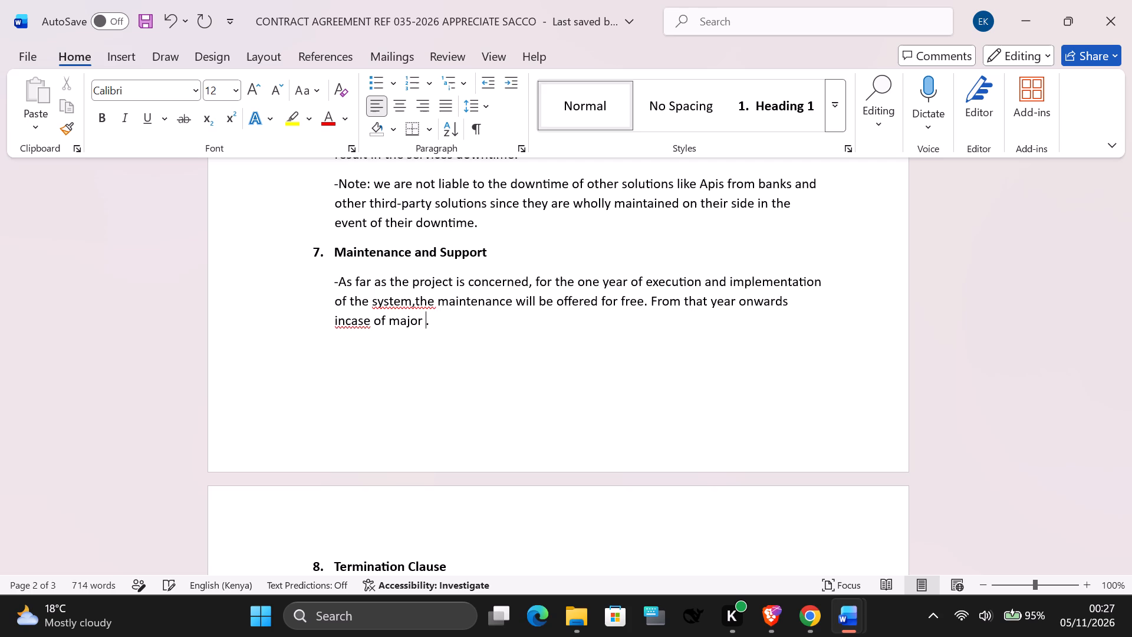
type("changes requests")
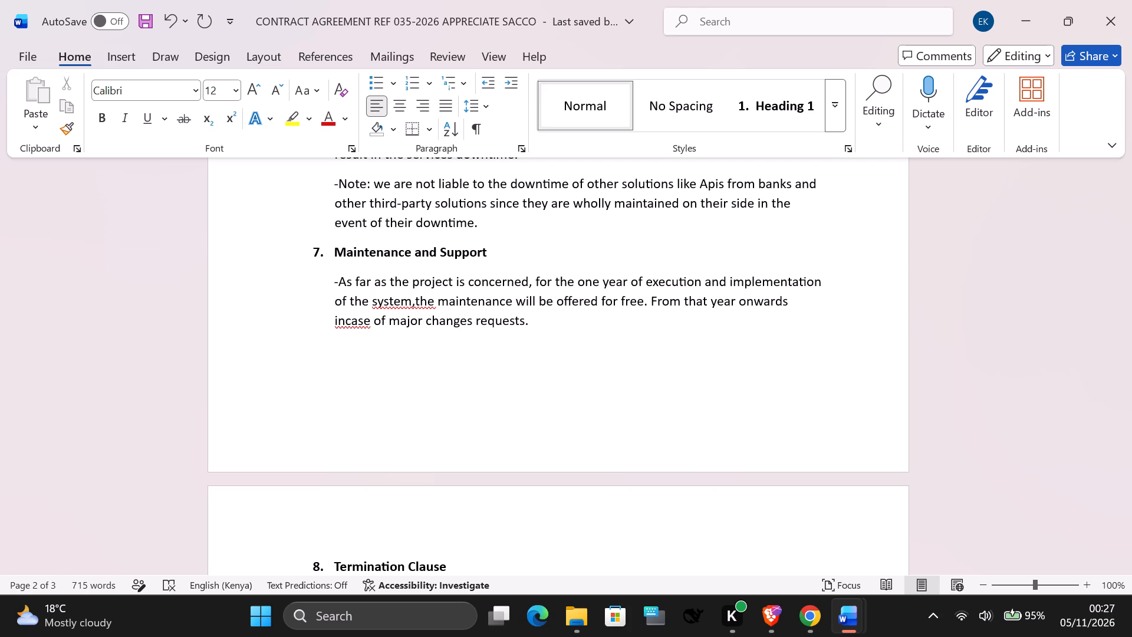
type(", it will require some di")
key("s")
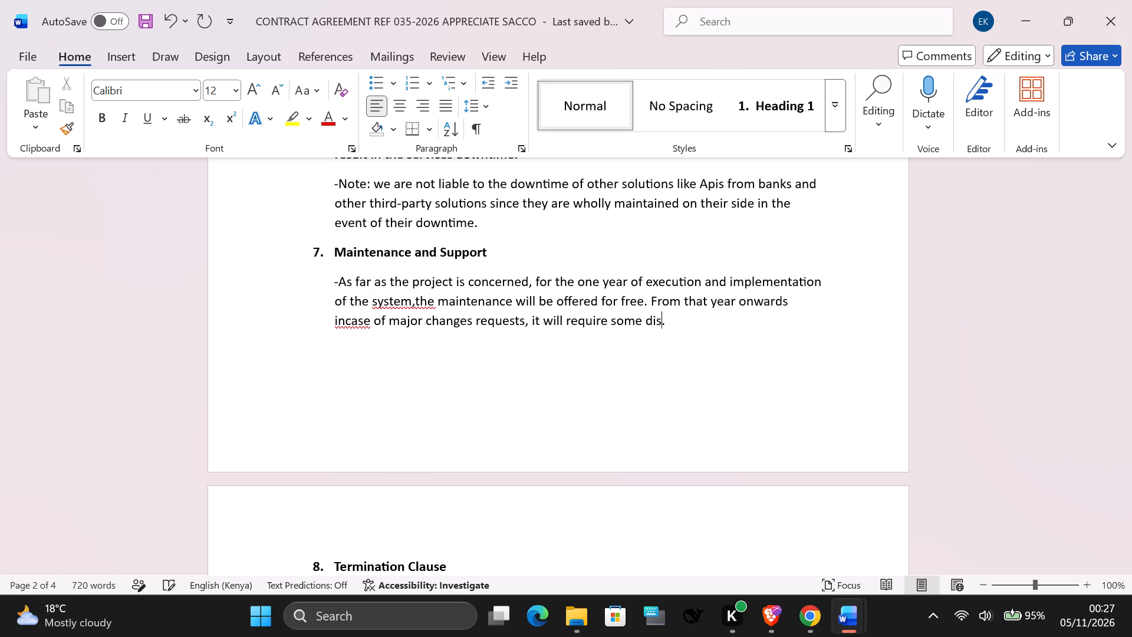
type("ussion to check on")
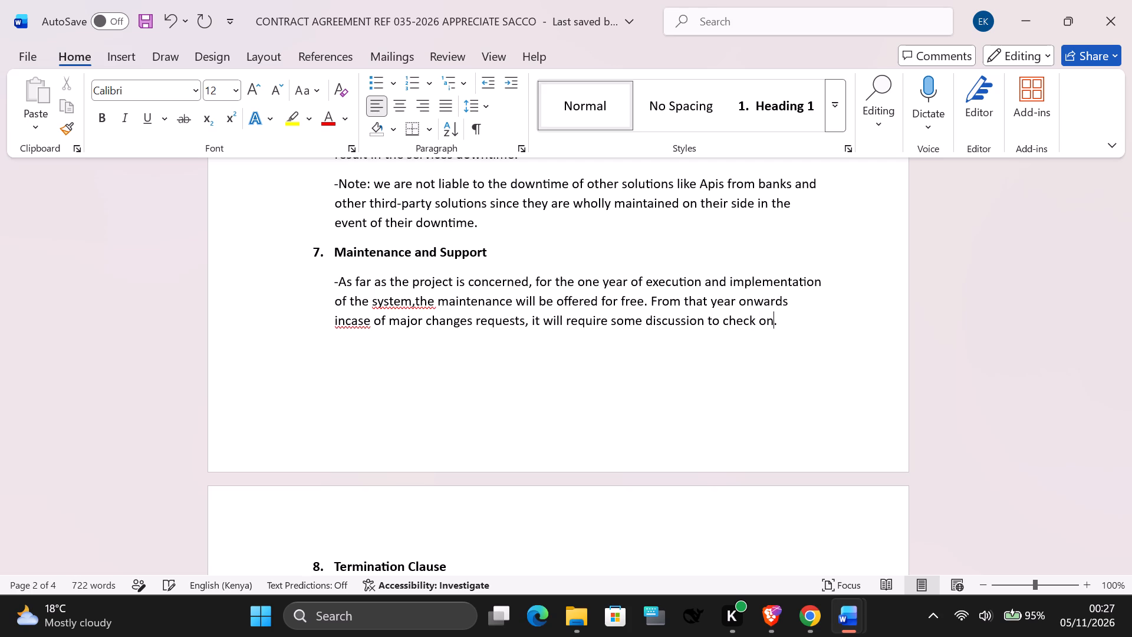
key("space")
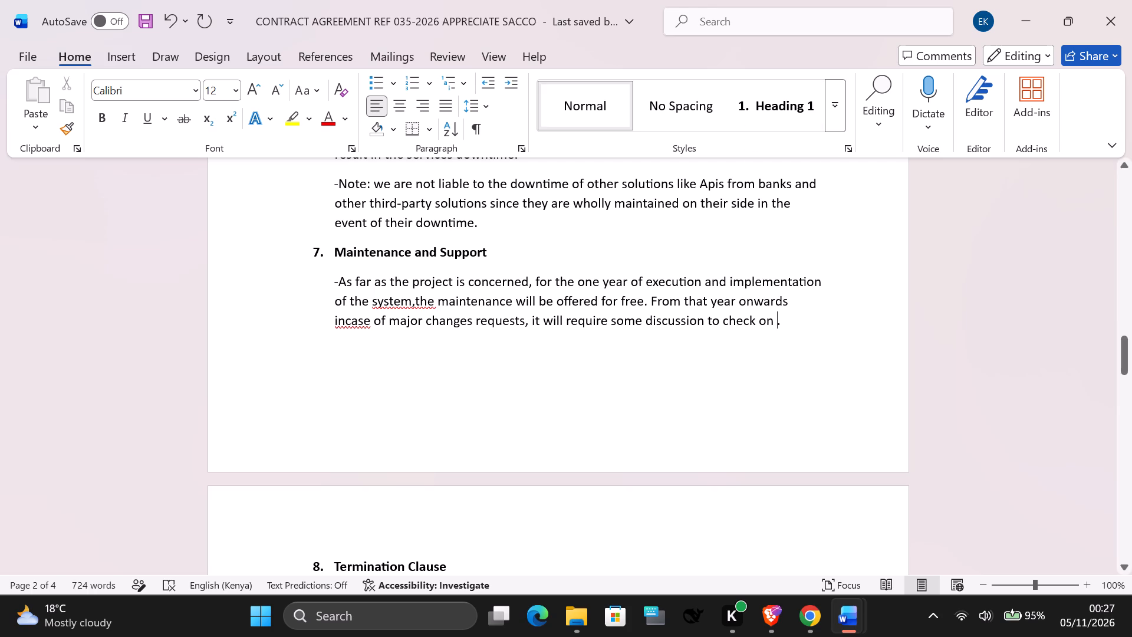
Correct the flagged "system,the" in the maintenance clause to "system, the".
right_click(415, 304)
right_click(414, 303)
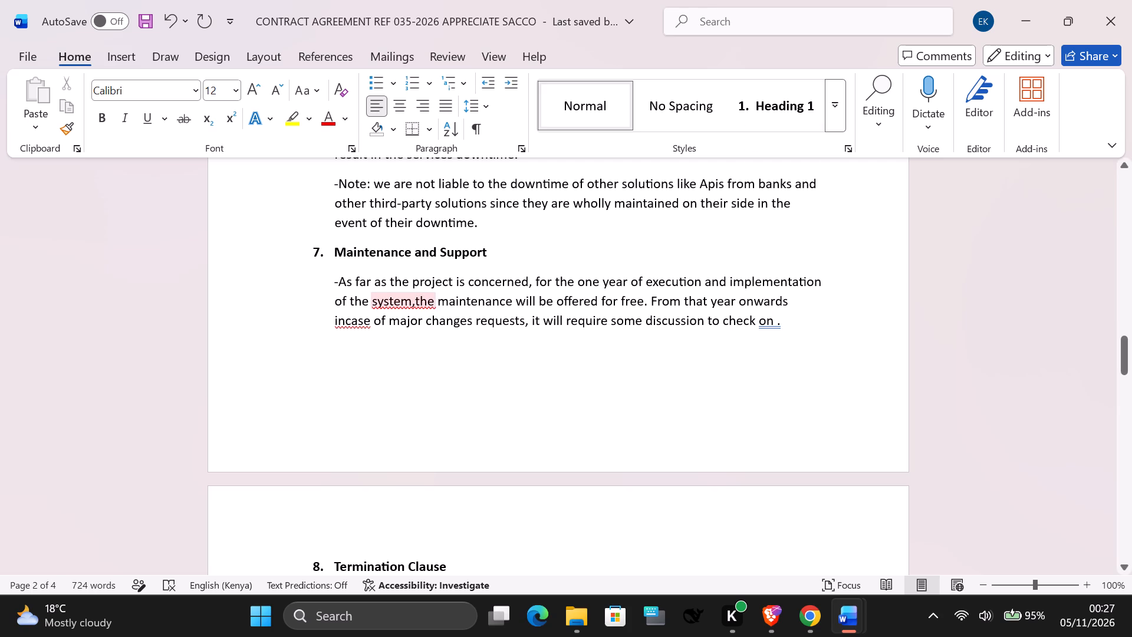
left_click(397, 306)
left_click(397, 306)
left_click(409, 361)
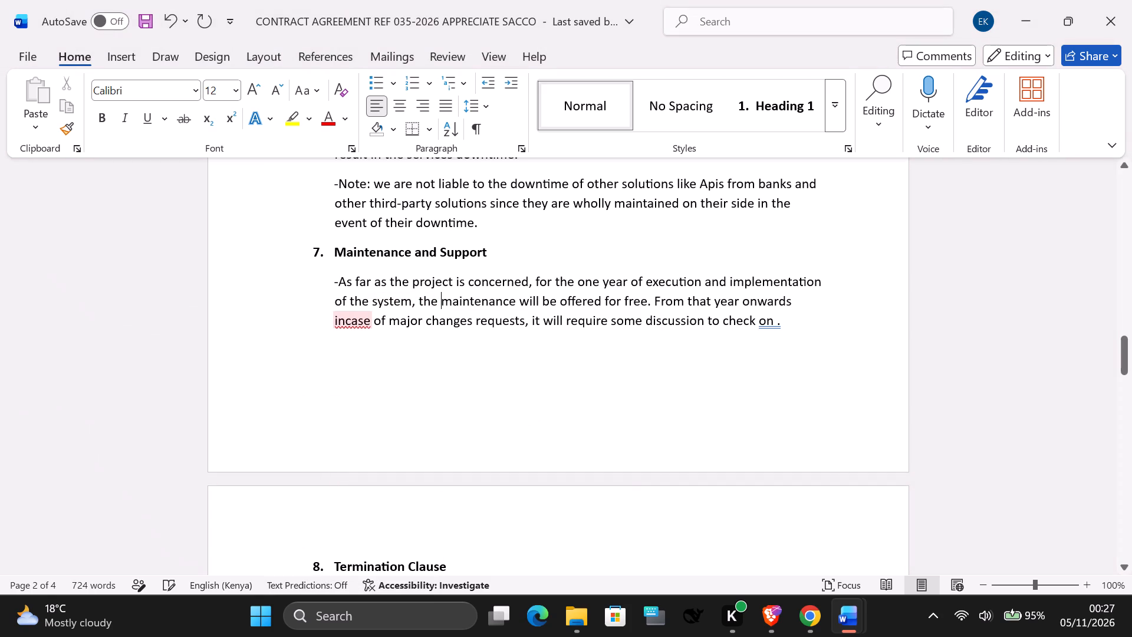
Correct the flagged word "incase" in the maintenance clause to "in-case".
left_click(352, 316)
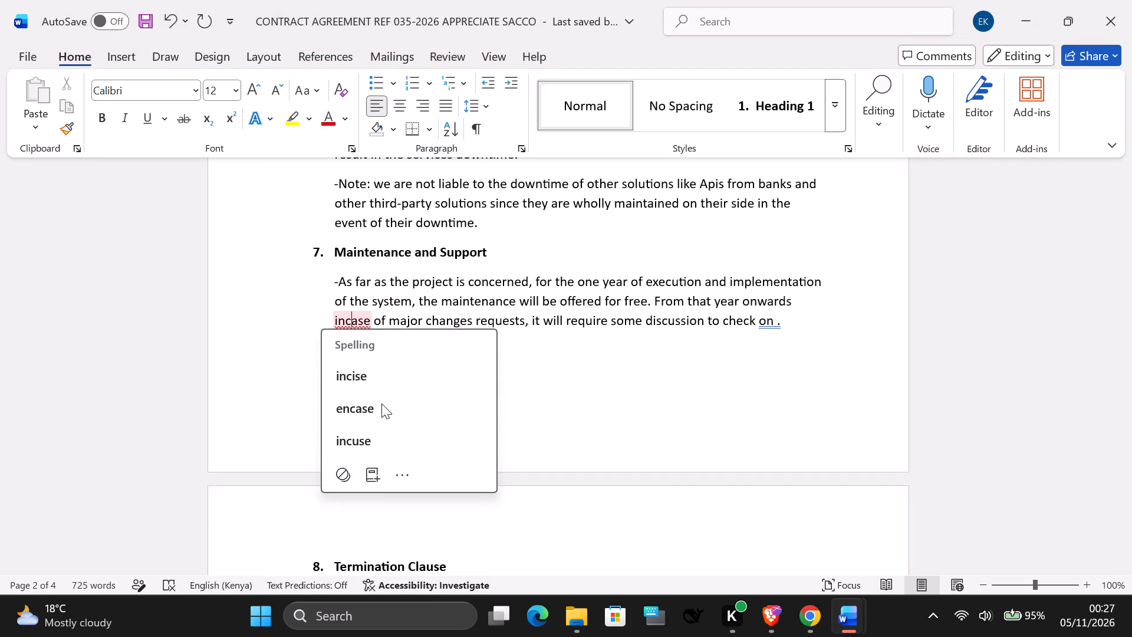
scroll(371, 421, "down", 3)
left_click(486, 331)
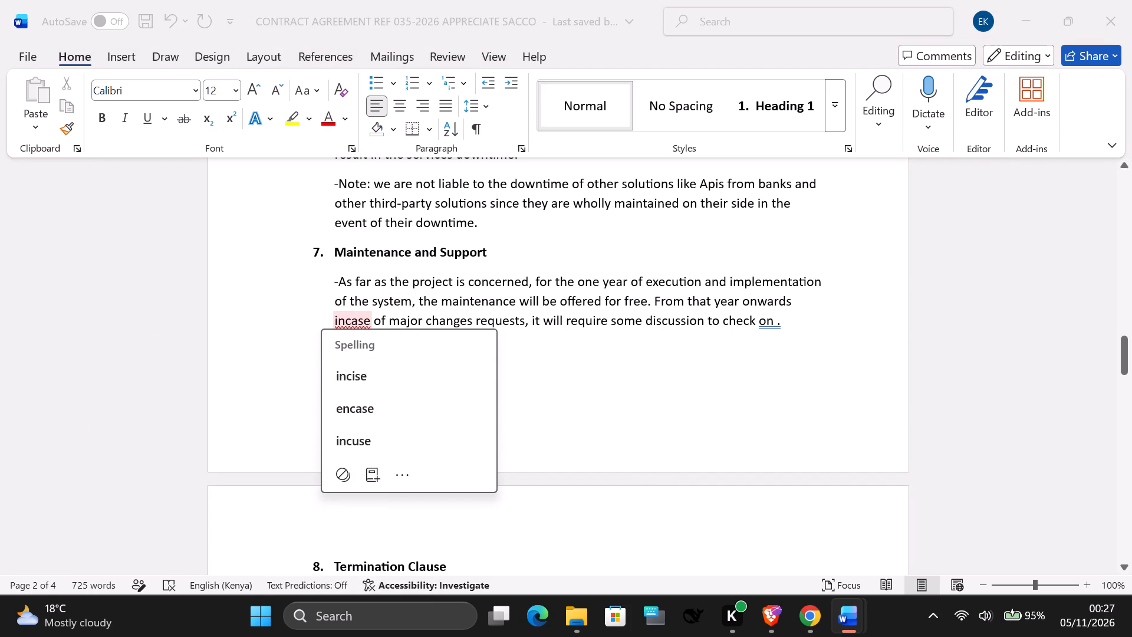
left_click(348, 321)
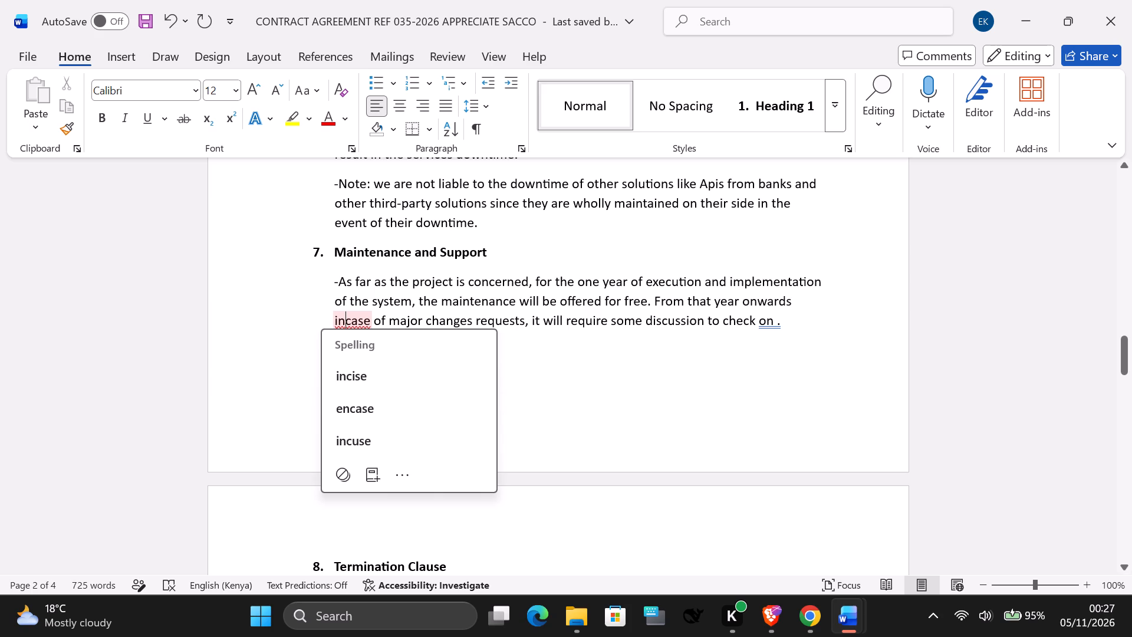
key("minus")
left_click(622, 349)
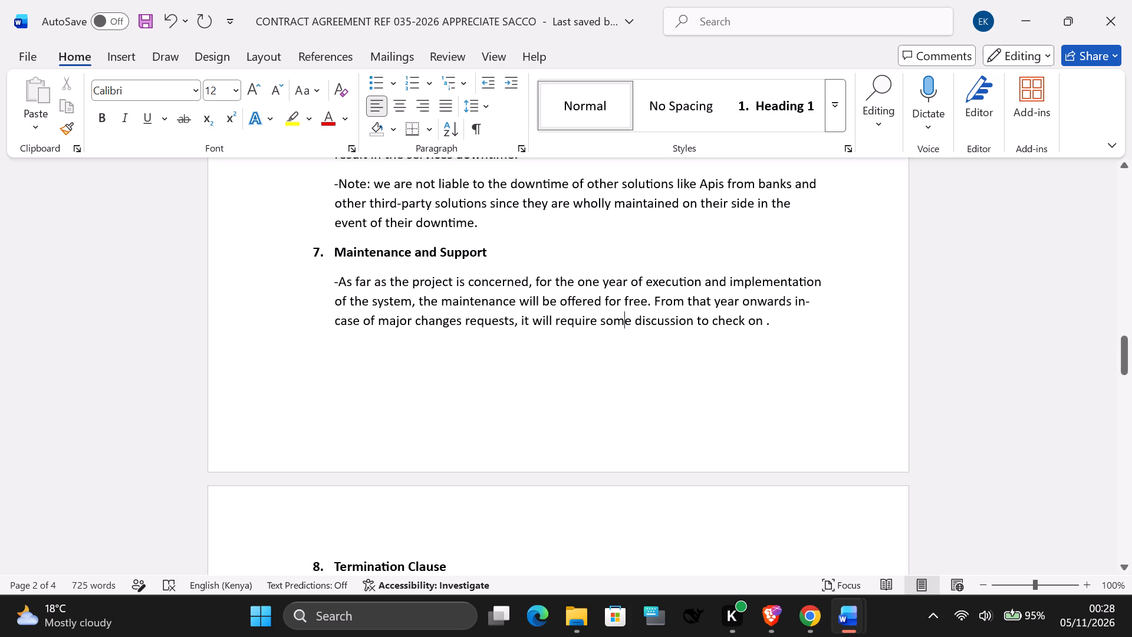
Add "compensation" after "check on" at the end of the Maintenance and Support clause.
left_click(775, 324)
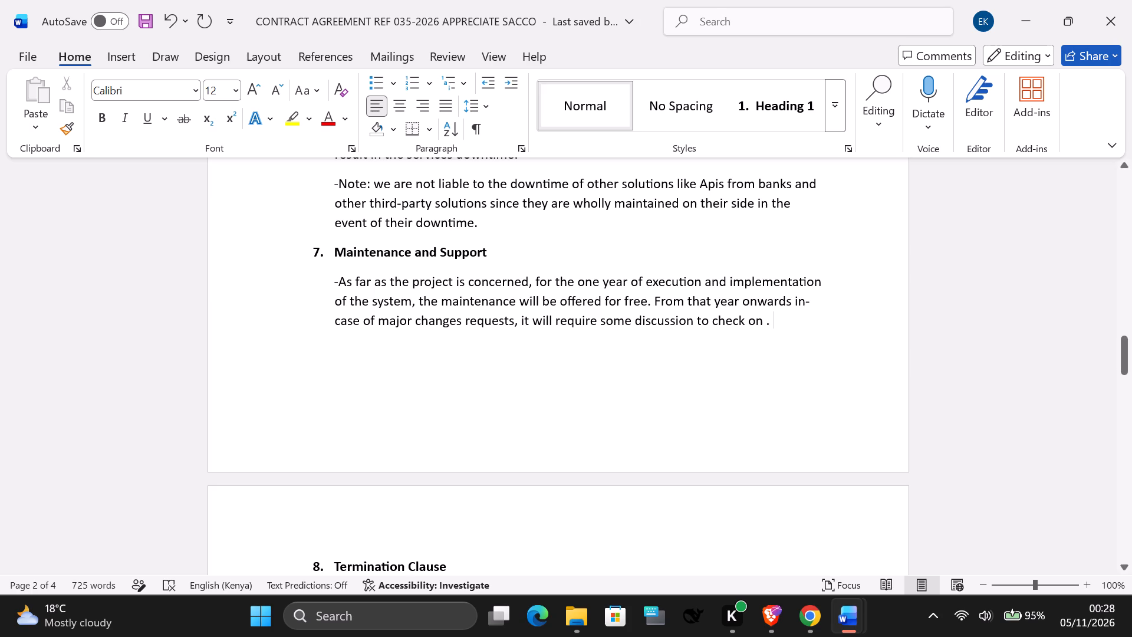
left_click(768, 323)
type("compend")
key("BackSpace")
type("sation")
key("space")
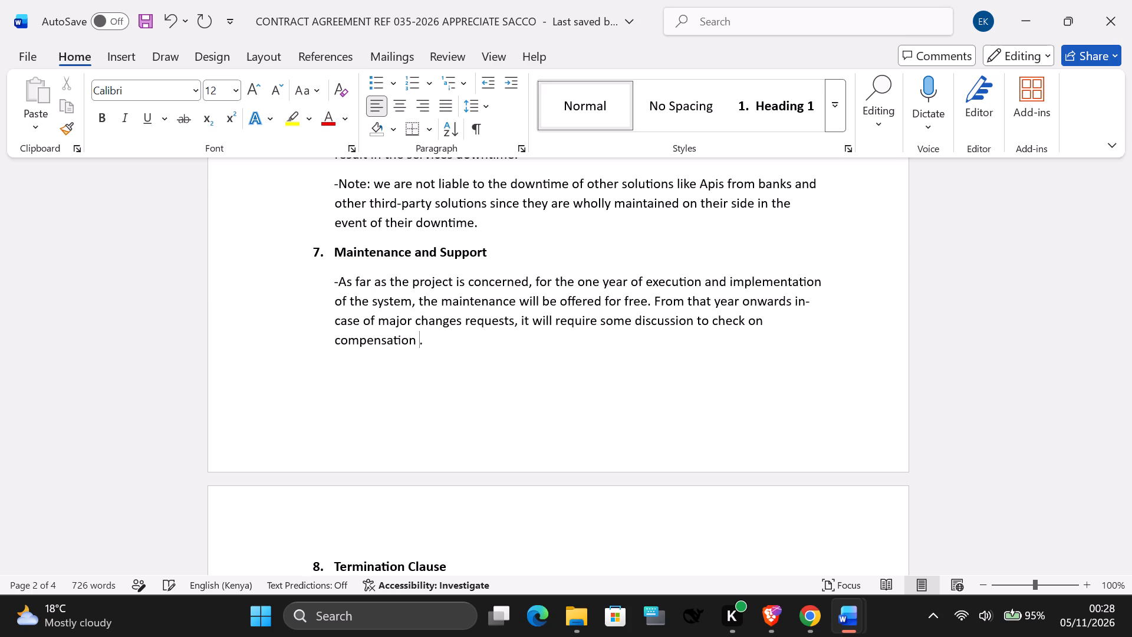